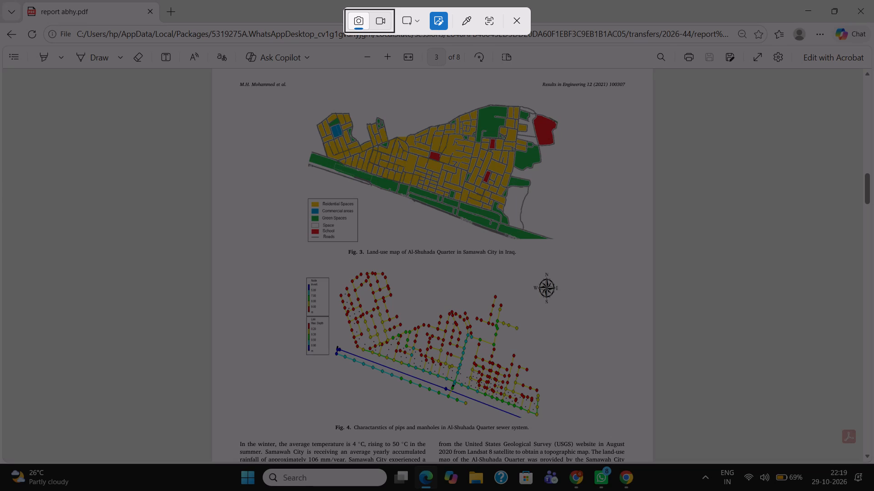
left_click_drag(579, 261, 372, 166)
scroll(412, 181, "left", 1)
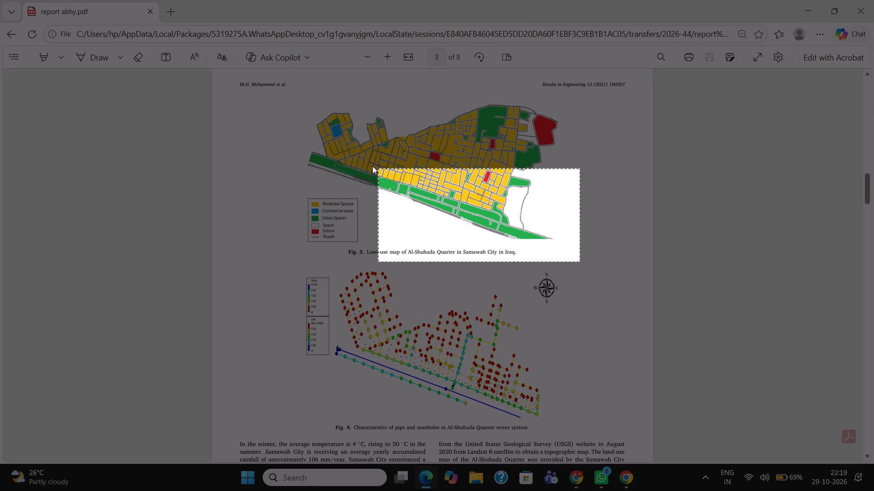
scroll(372, 166, "left", 1)
left_click_drag(372, 166, 281, 99)
scroll(317, 152, "down", 1)
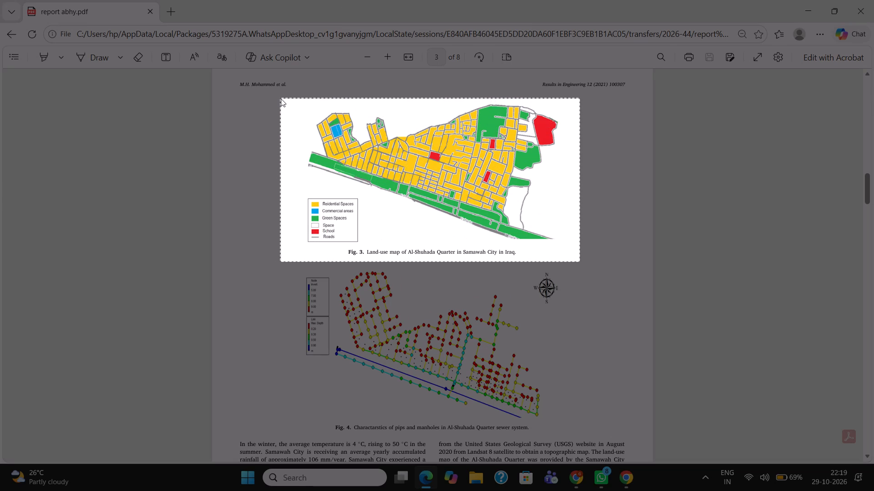
key("ctrl+c")
key("alt+Tab")
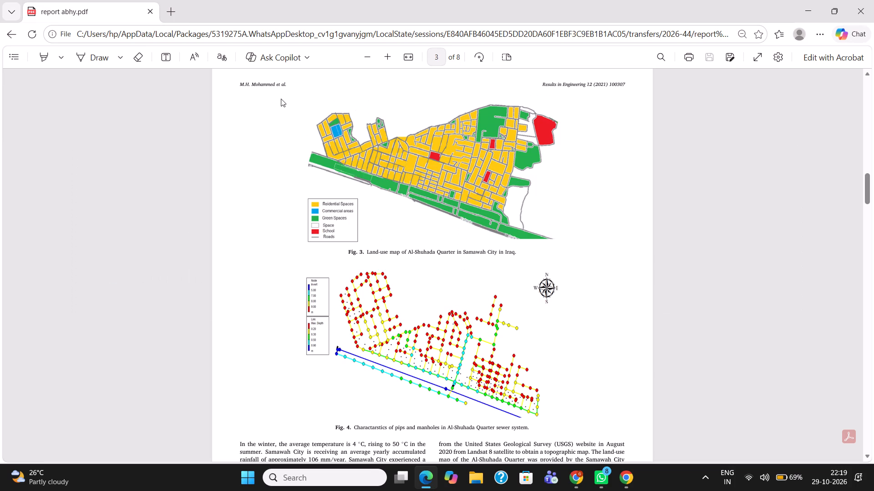
key("alt+Tab")
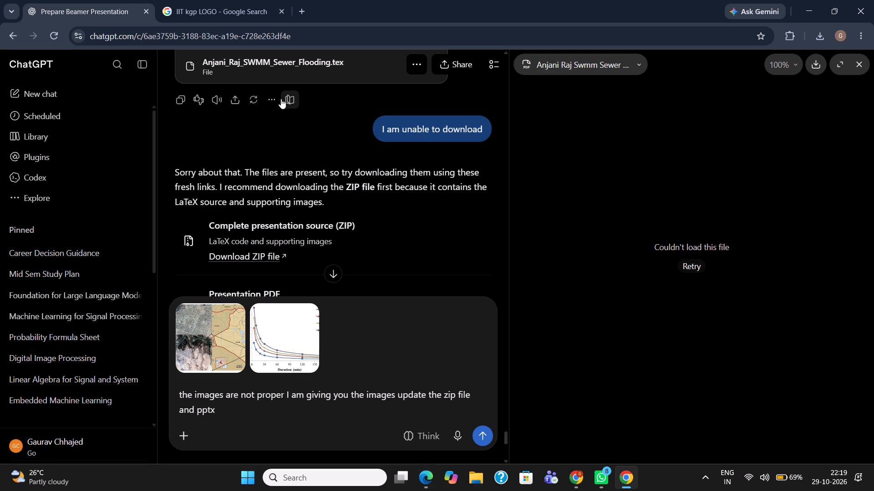
key("ctrl+v")
Snip the Fig. 4 pipe and manhole network, trimming off its caption, and paste it into the ChatGPT draft message.
key("alt+Tab")
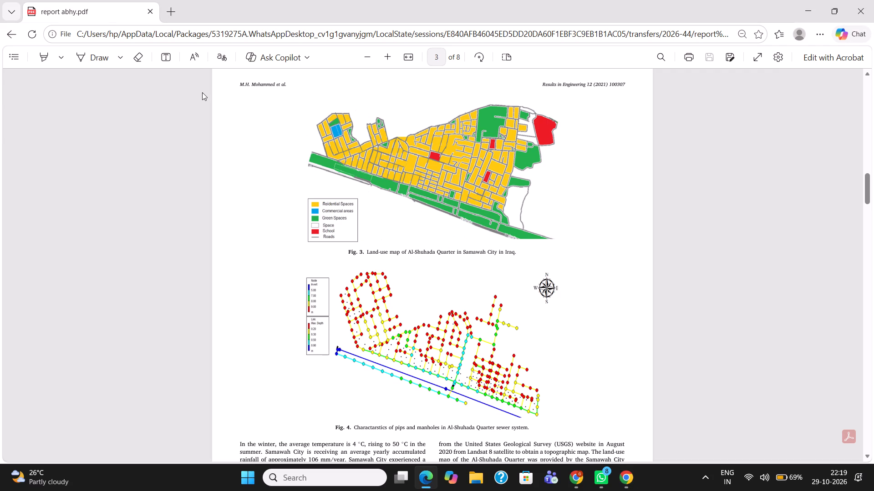
scroll(264, 195, "down", 1)
key("Print")
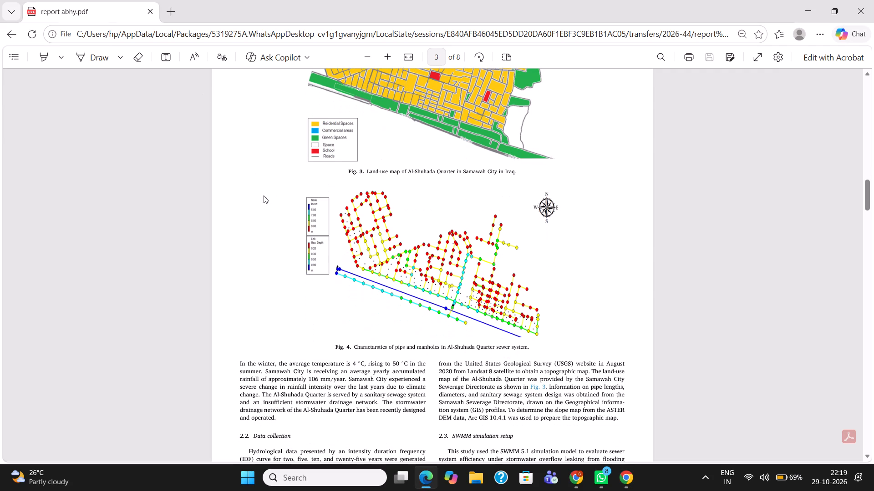
left_click_drag(299, 177, 424, 276)
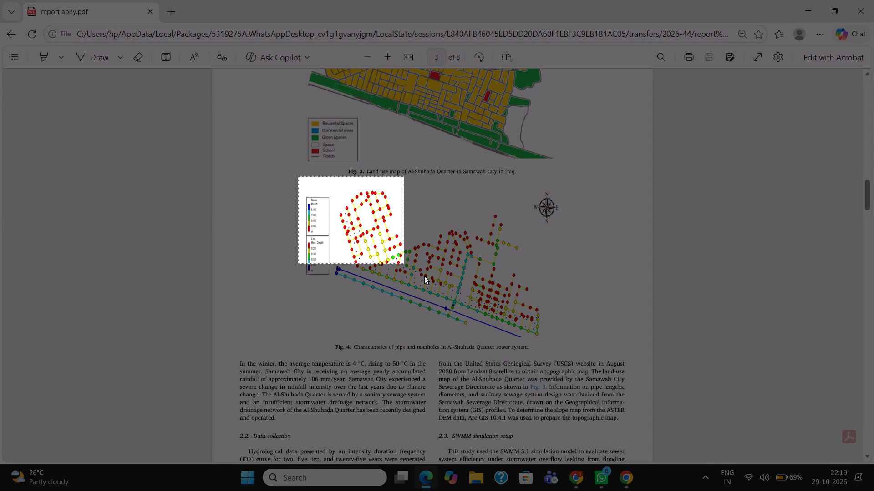
left_click_drag(424, 276, 557, 354)
scroll(483, 311, "right", 1)
scroll(557, 354, "right", 1)
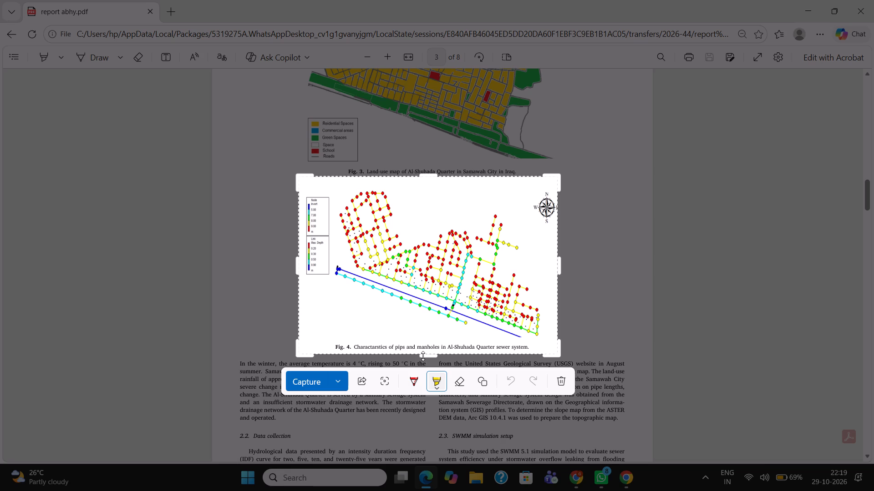
left_click_drag(426, 356, 426, 343)
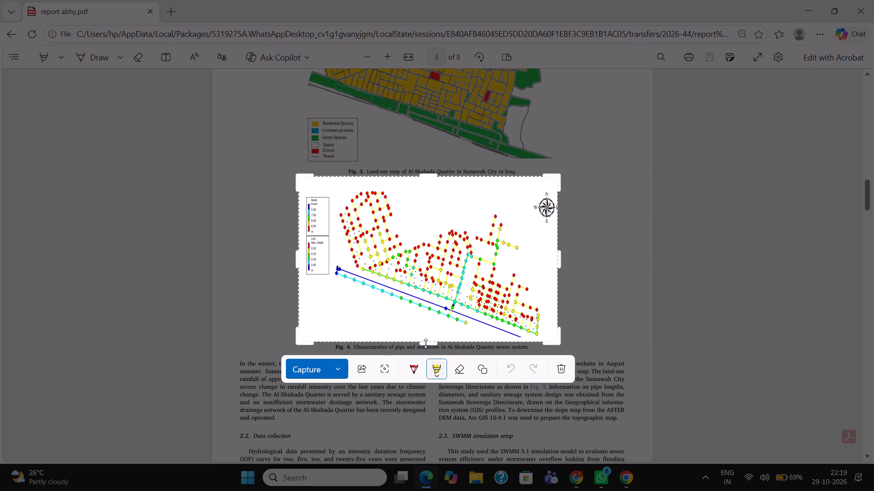
key("ctrl+c")
key("alt+Tab")
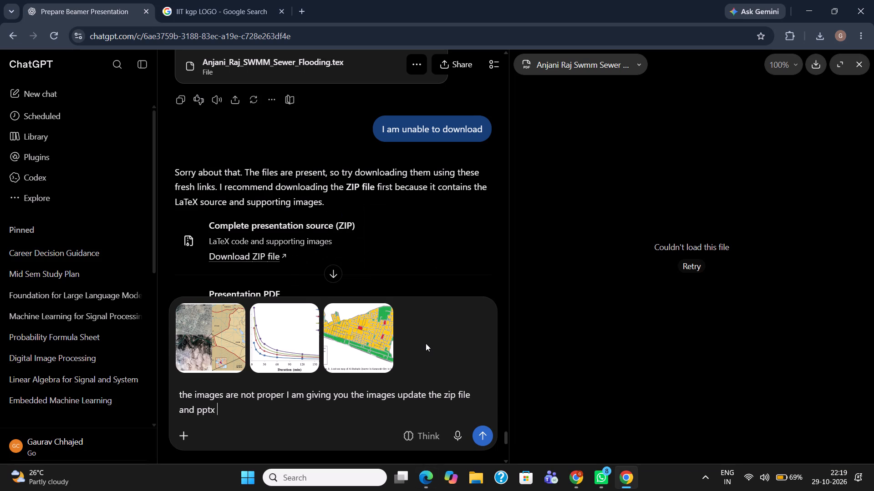
key("ctrl+v")
Snip the Fig. 5 measured-versus-modeled flow chart from page 4 of the report, without its caption, and paste it into the ChatGPT draft message.
key("alt+Tab")
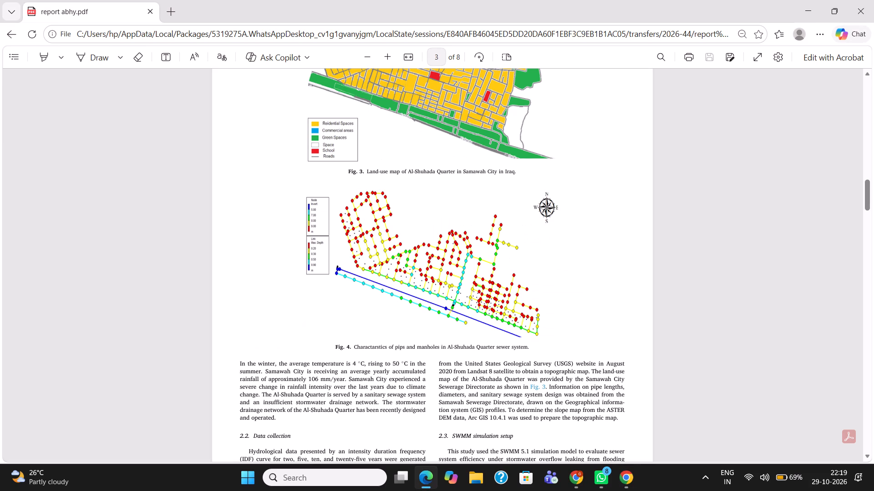
scroll(432, 367, "down", 2)
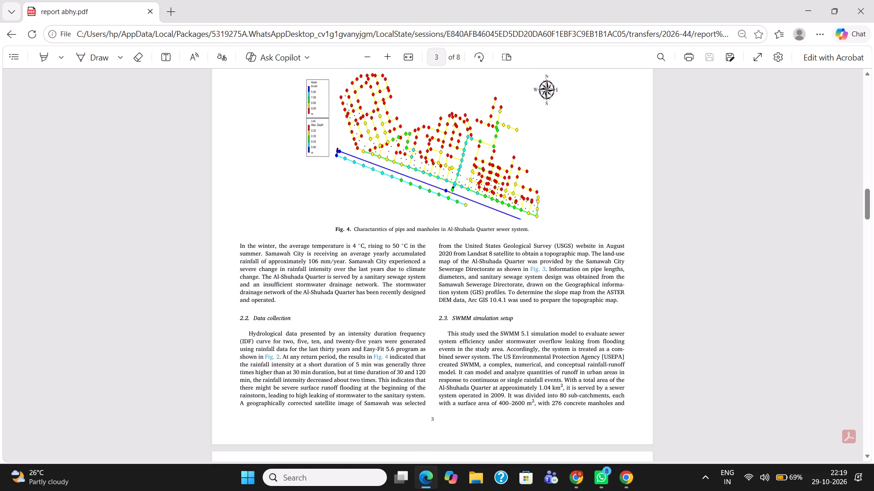
scroll(432, 367, "down", 2)
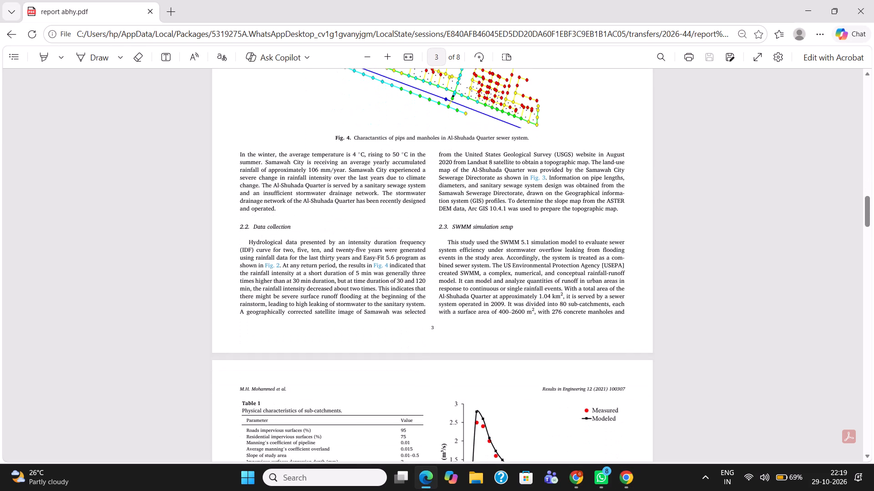
scroll(432, 367, "down", 3)
key("Print")
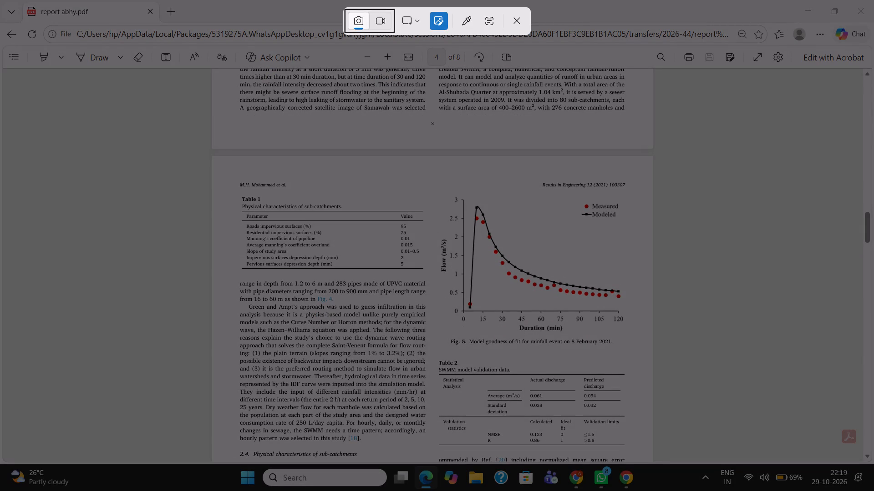
left_click_drag(436, 189, 638, 344)
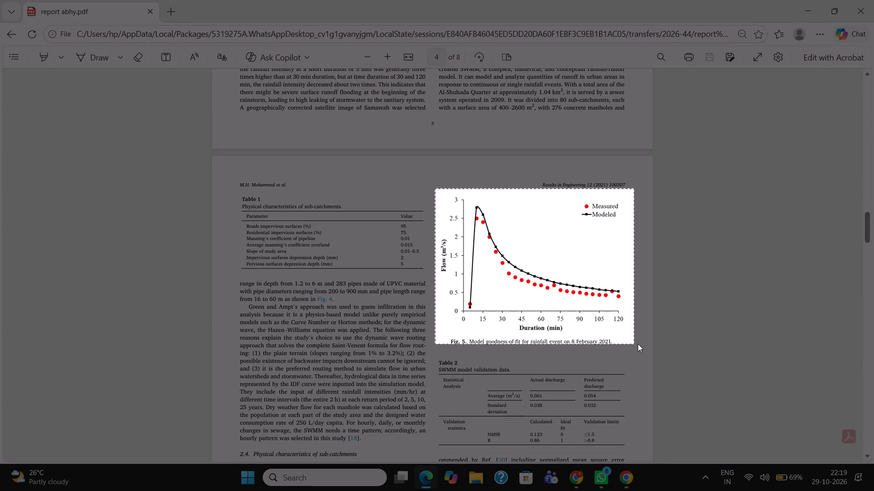
left_click_drag(638, 344, 635, 332)
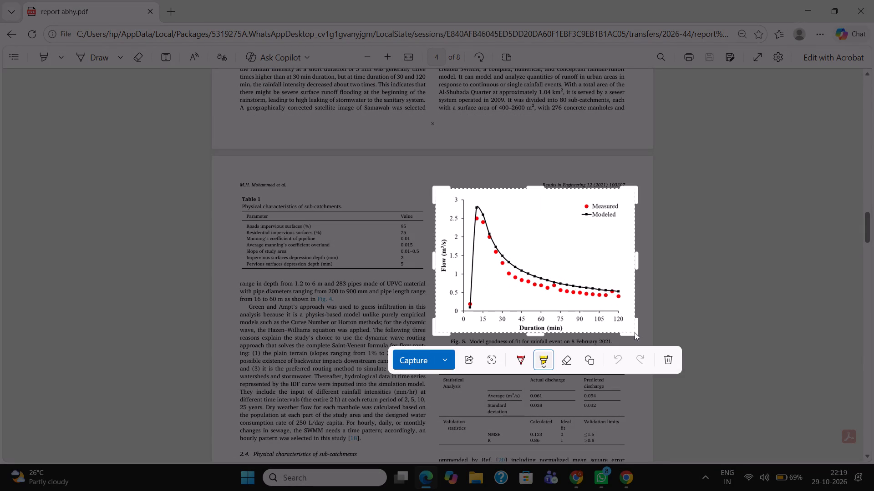
key("ctrl+c")
key("alt+Tab")
key("ctrl+v")
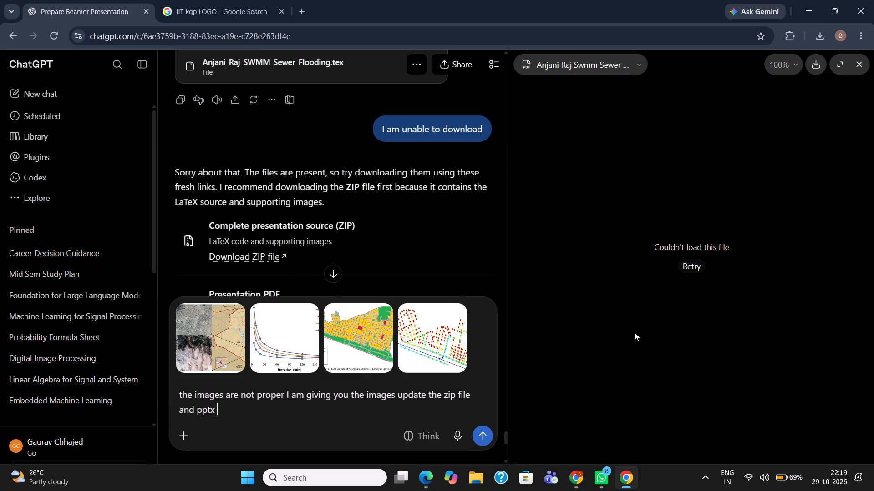
Snip the Fig. 6 sewer system assessment map from page 5 of the report, without its caption, and paste it into the ChatGPT draft message.
key("alt+Tab")
scroll(550, 344, "down", 3)
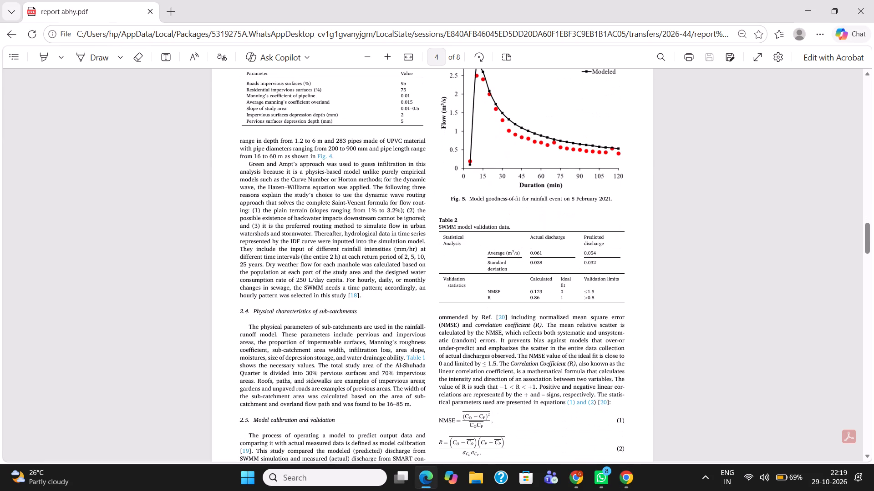
scroll(550, 344, "down", 5)
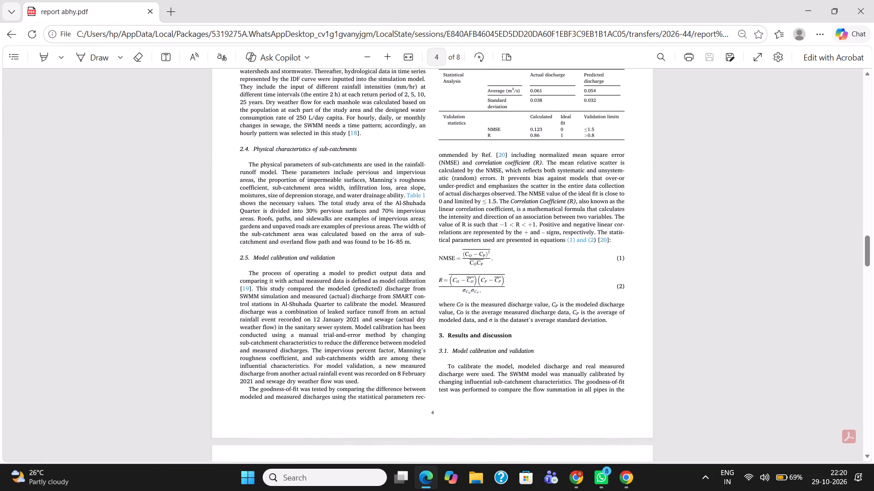
scroll(550, 344, "down", 4)
scroll(550, 344, "up", 1)
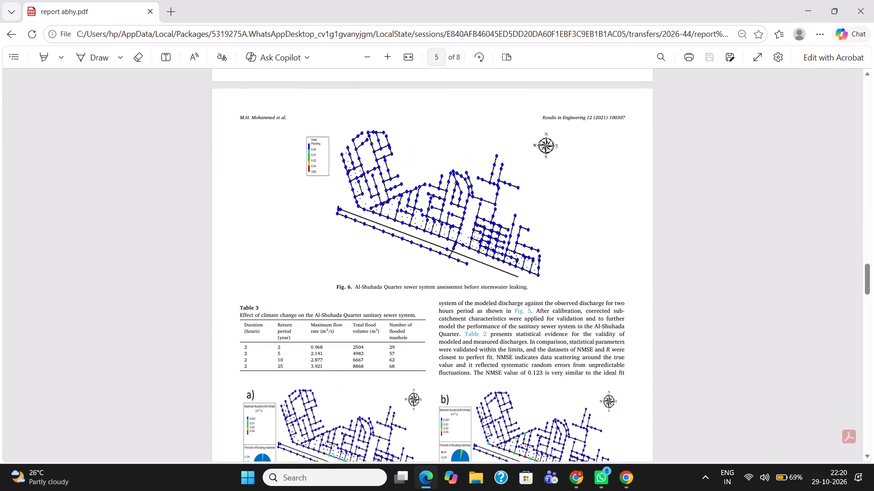
scroll(550, 344, "up", 1)
key("Print")
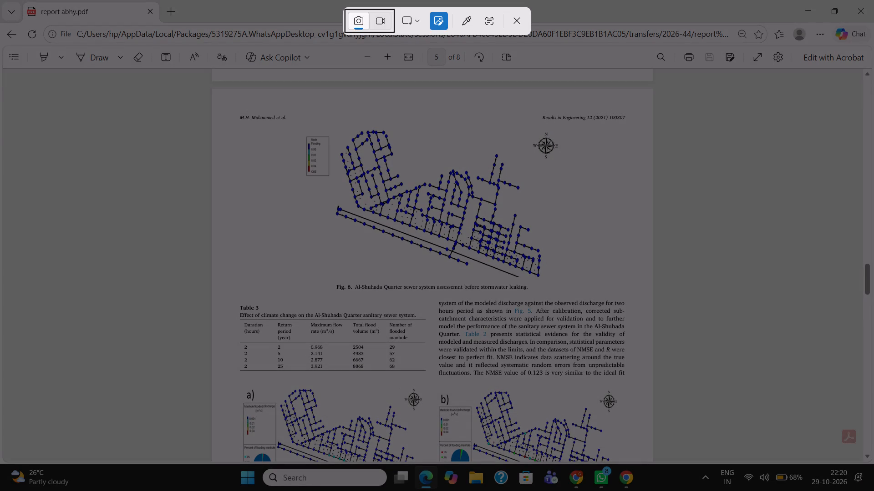
left_click_drag(557, 282, 302, 130)
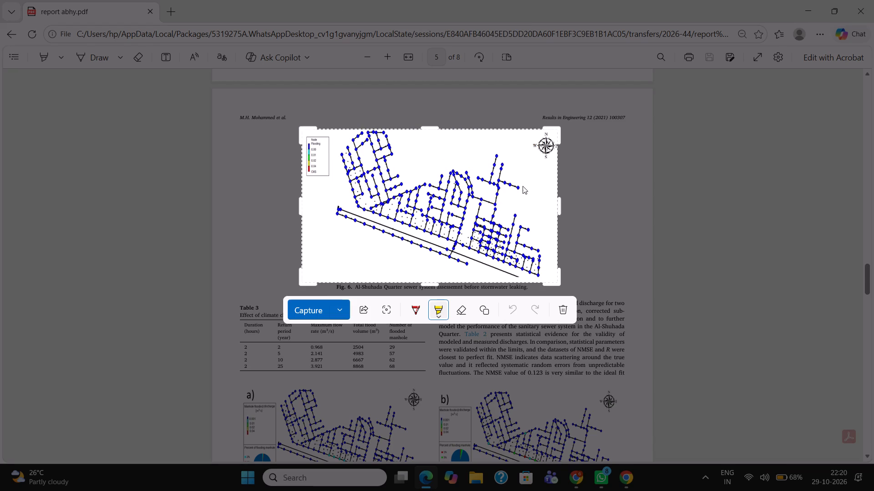
left_click(560, 200)
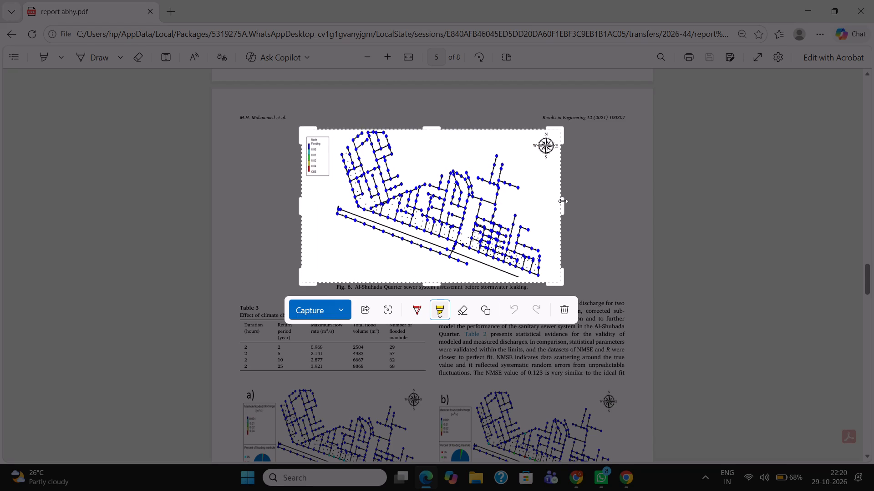
key("ctrl+c")
key("alt+Tab")
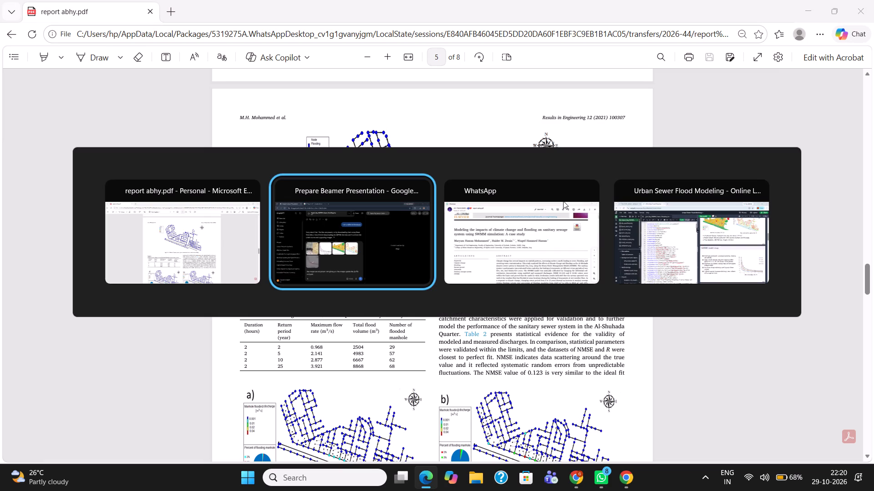
key("ctrl+v")
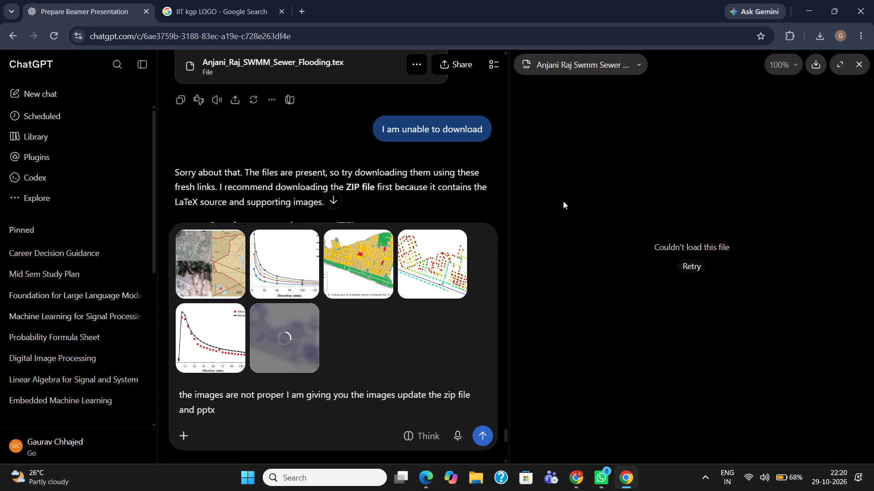
Snip all four Fig. 7 panels (a–d) from page 5 of the report, without the caption, and paste them into the ChatGPT draft as one image.
key("alt+Tab")
scroll(508, 275, "down", 4)
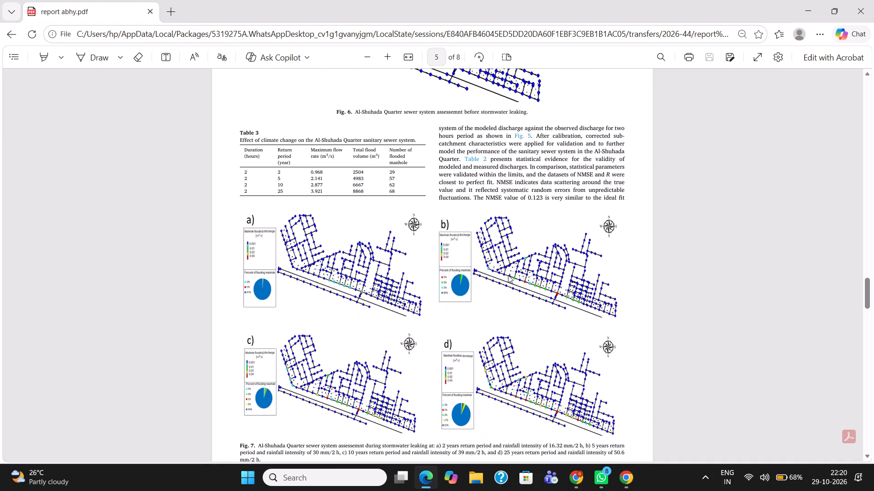
scroll(508, 275, "down", 1)
key("Print")
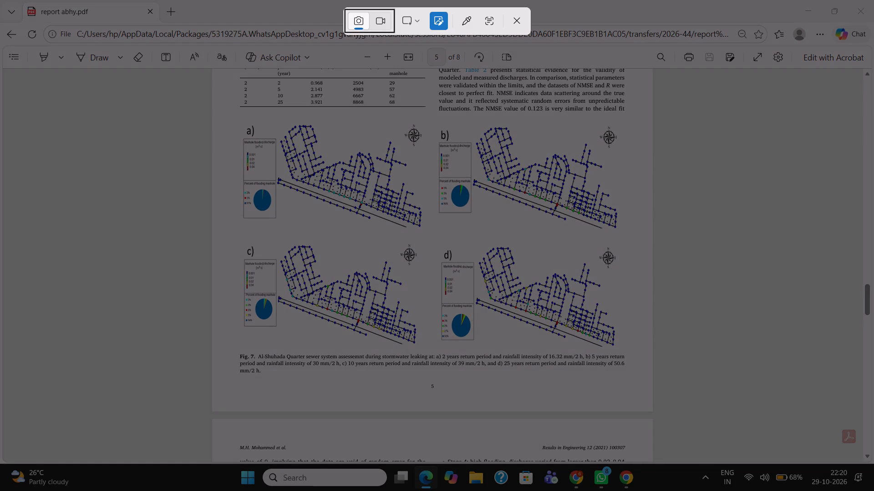
left_click_drag(239, 118, 473, 266)
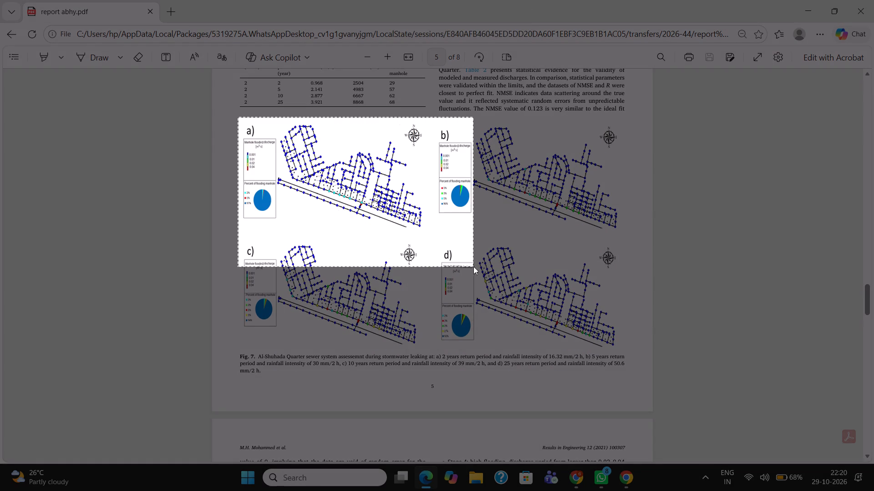
left_click_drag(473, 266, 633, 351)
scroll(490, 270, "right", 1)
scroll(683, 323, "left", 1)
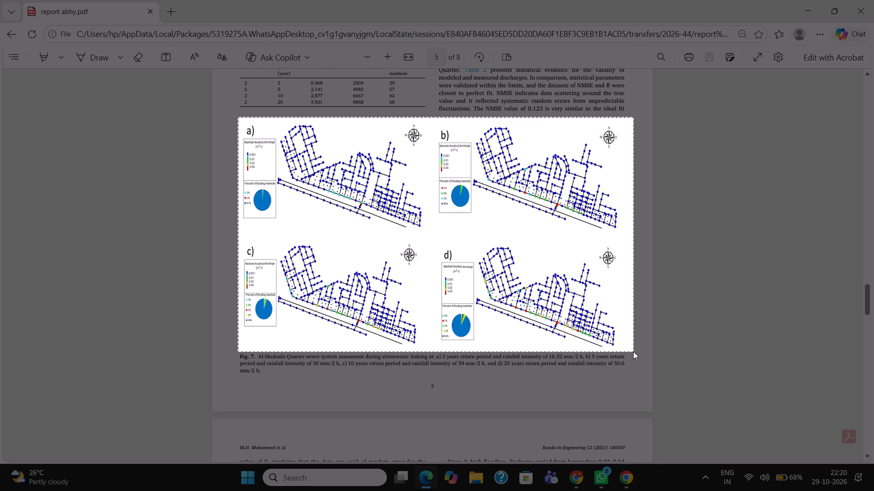
left_click_drag(633, 351, 633, 351)
scroll(633, 351, "left", 1)
key("ctrl+c")
key("alt+Tab")
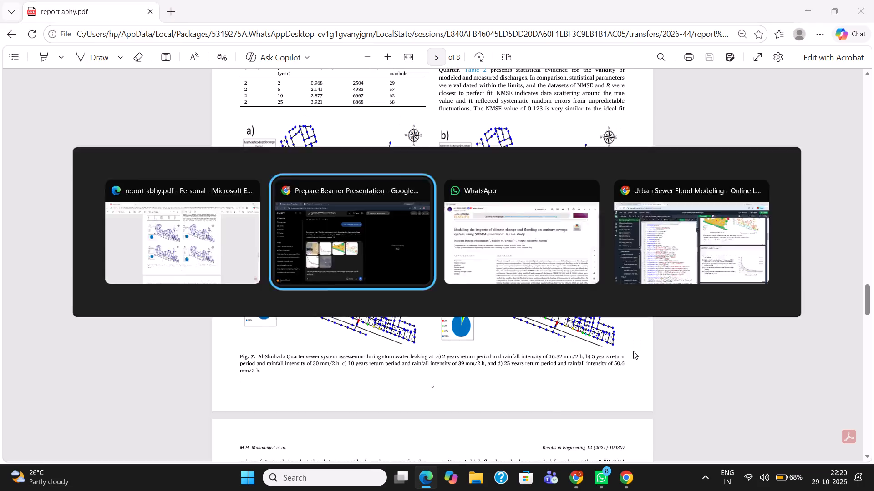
key("ctrl+v")
Snip the four-panel Fig. 8 proposed-solution maps from page 7 of the report, without the caption, and paste them into the ChatGPT draft message.
key("alt+Tab")
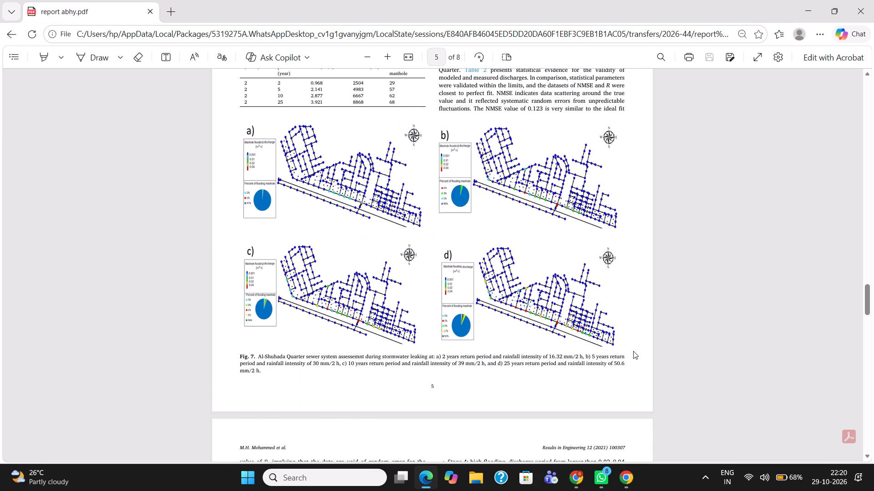
scroll(633, 351, "down", 9)
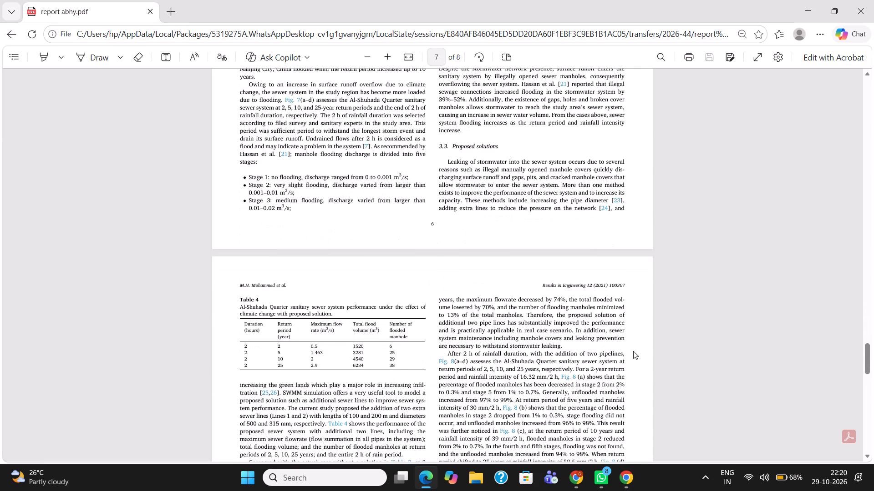
scroll(633, 351, "down", 5)
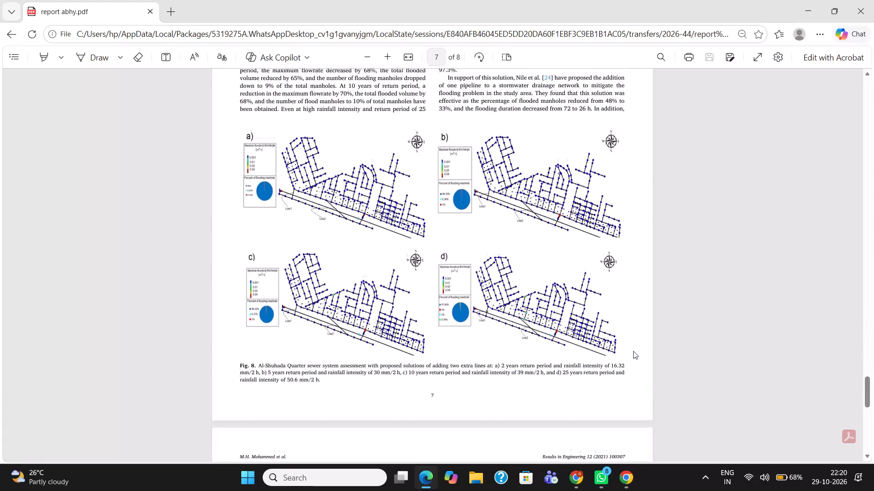
key("Print")
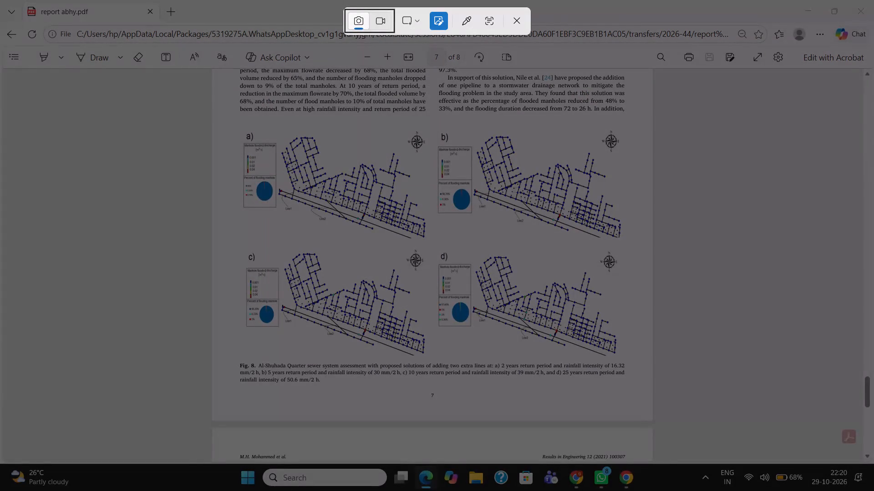
left_click_drag(234, 122, 614, 338)
scroll(425, 224, "right", 1)
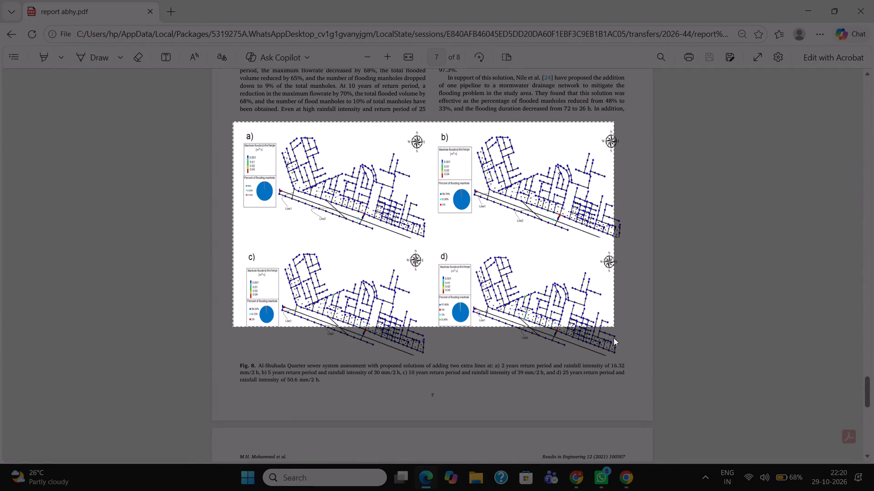
left_click_drag(614, 338, 621, 359)
scroll(614, 338, "right", 1)
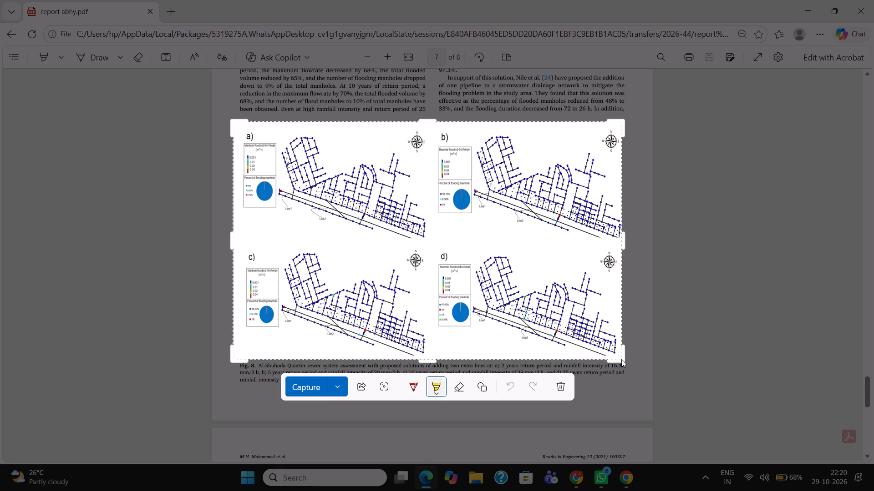
key("ctrl+c")
key("alt+Tab")
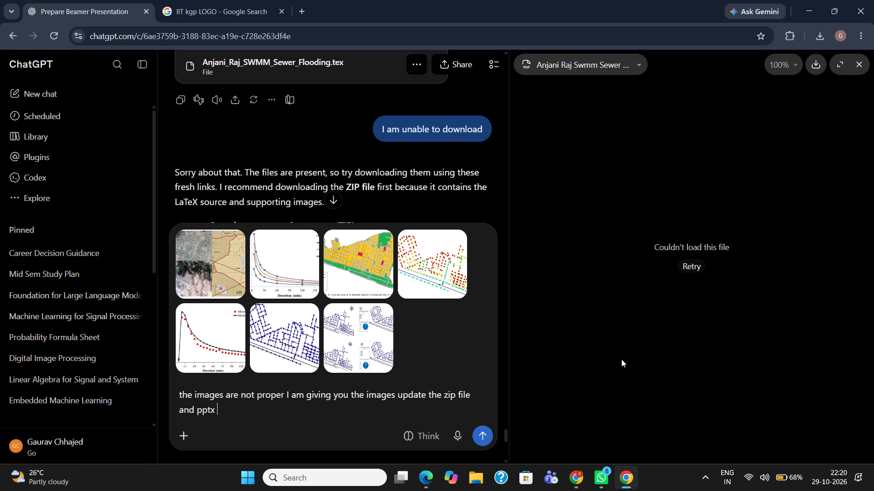
key("ctrl+v")
Snip Table 1, the physical characteristics of sub-catchments, with its title from page 4 of the report and paste it into the ChatGPT draft message.
key("alt+Tab")
scroll(621, 359, "down", 3)
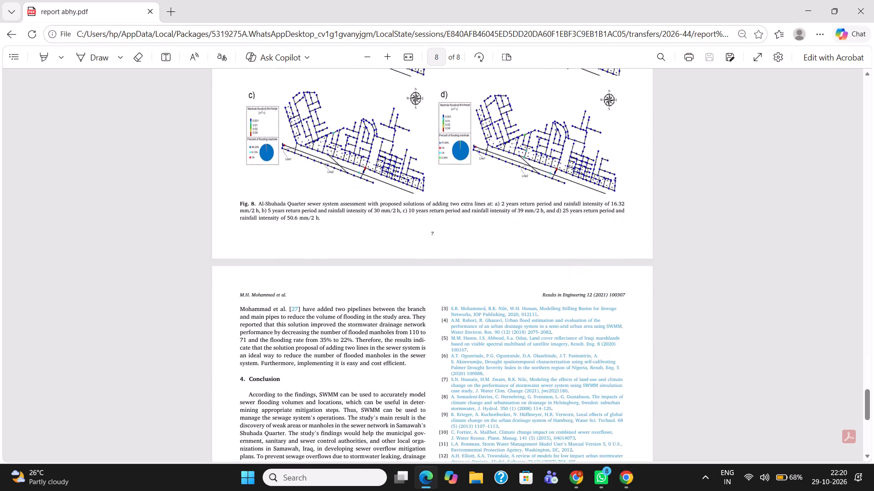
scroll(621, 359, "down", 2)
scroll(621, 359, "up", 16)
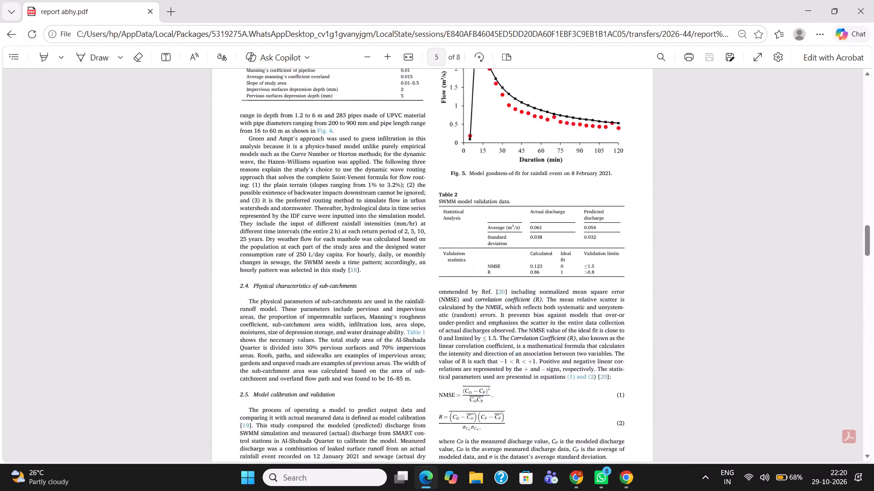
scroll(563, 352, "up", 10)
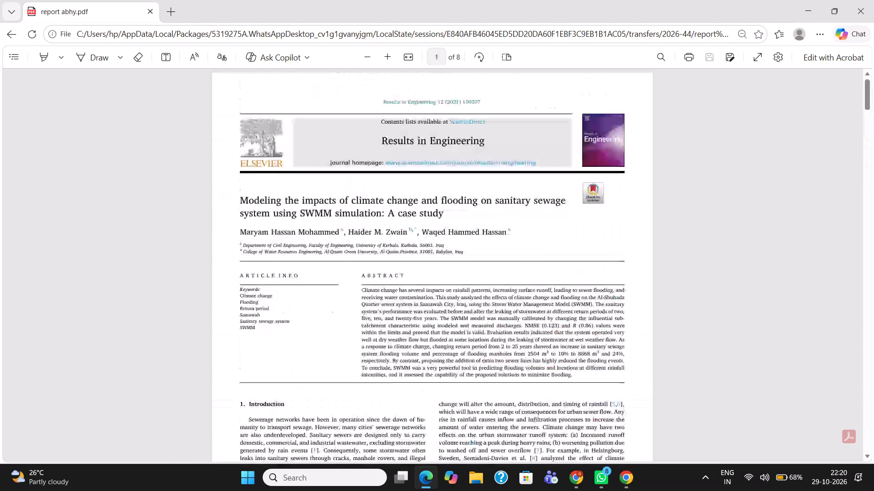
scroll(563, 352, "up", 1)
scroll(563, 352, "down", 7)
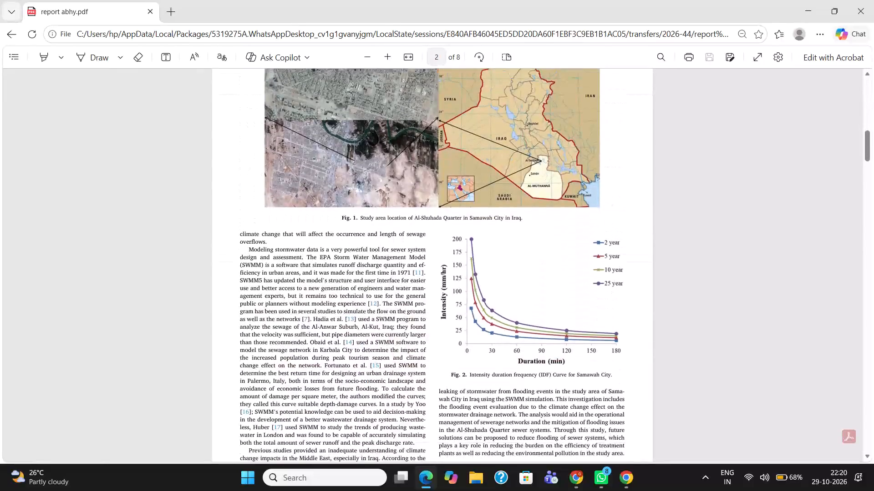
scroll(563, 352, "down", 6)
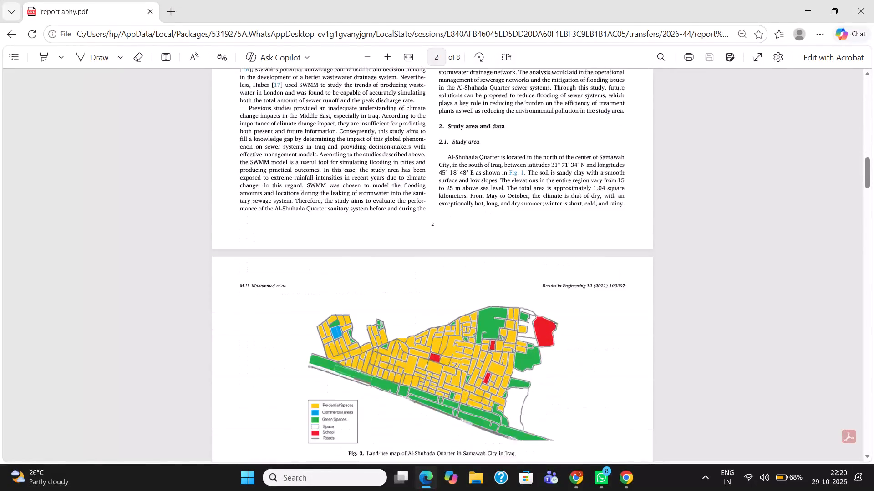
scroll(563, 352, "down", 6)
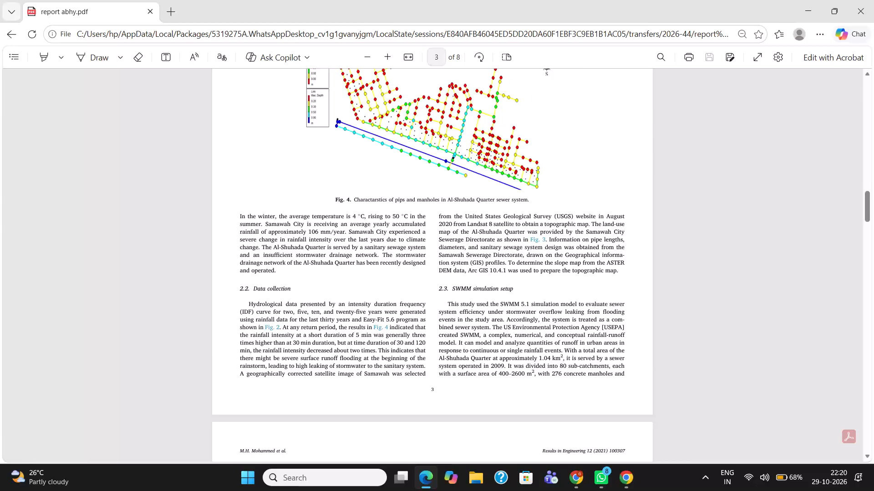
scroll(563, 352, "down", 4)
key("Print")
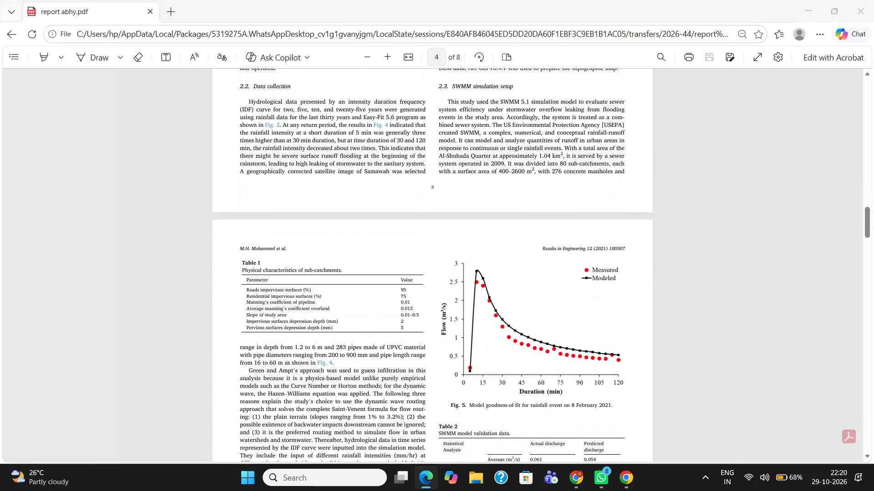
left_click_drag(430, 337, 292, 273)
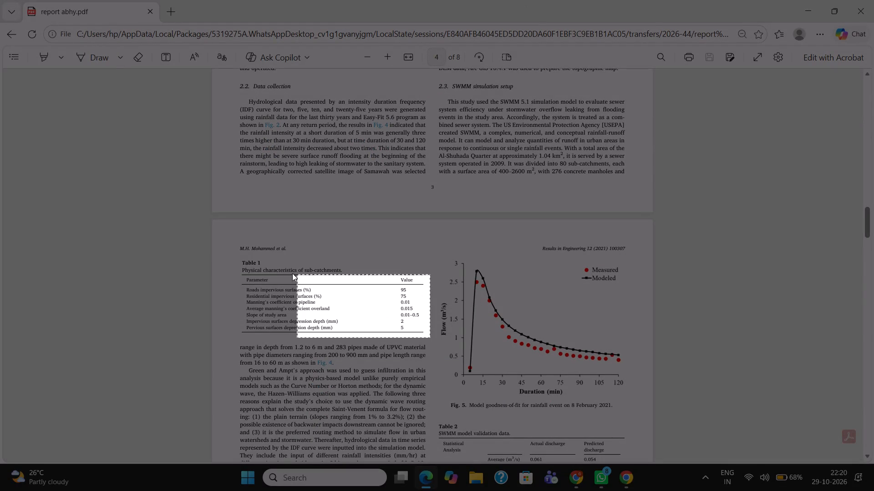
left_click_drag(292, 273, 227, 258)
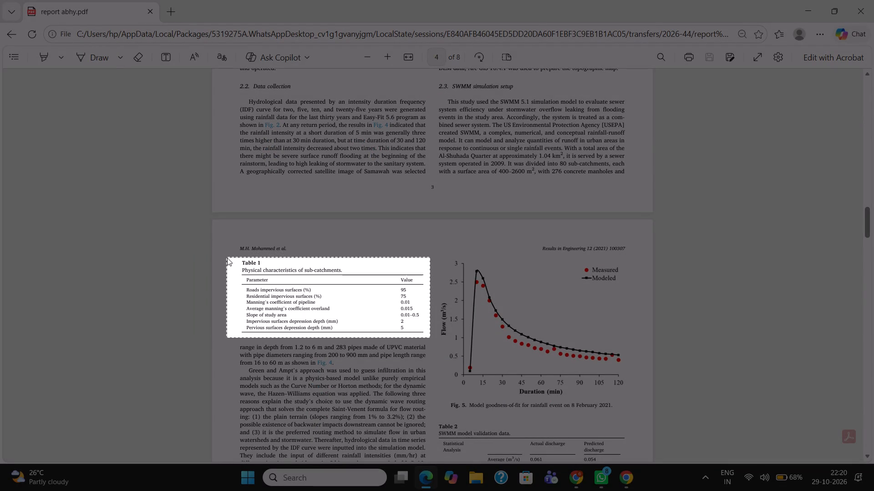
key("ctrl+c")
key("alt+Tab")
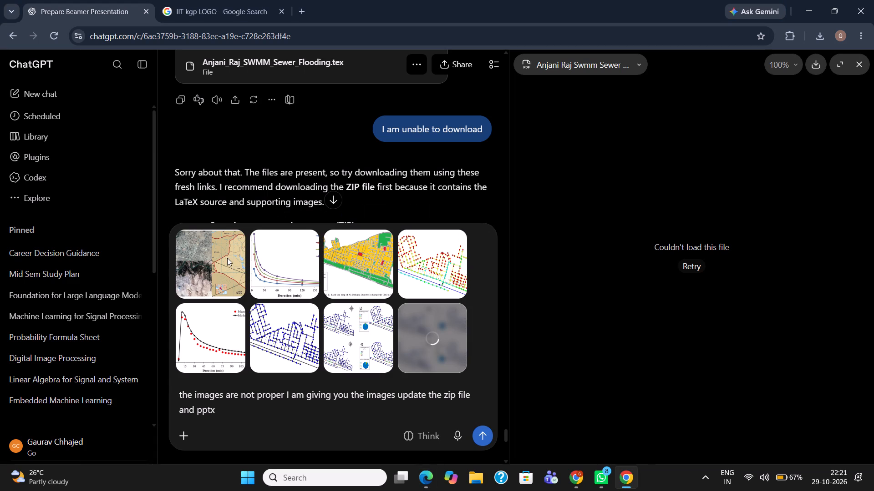
key("ctrl+v")
Snip Table 2, the SWMM model validation data, with its title from page 4 of the report and paste it into the ChatGPT draft message.
key("alt+Tab")
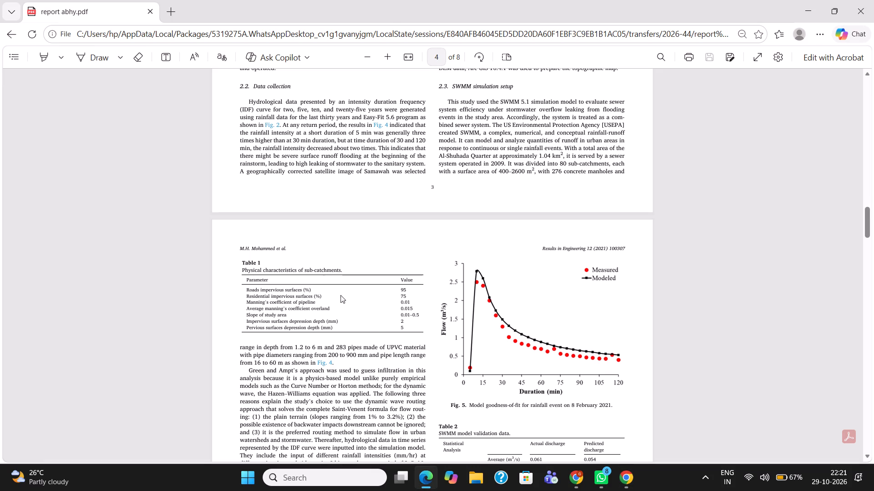
scroll(374, 326, "down", 2)
key("Print")
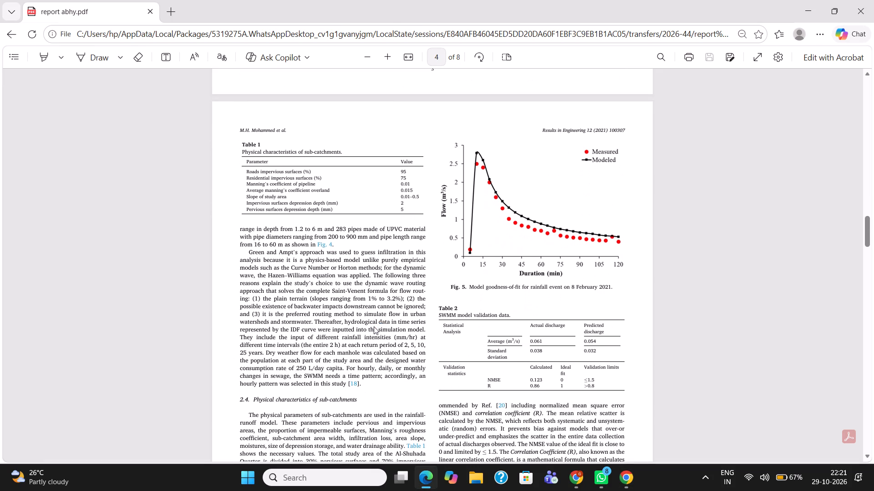
left_click_drag(432, 298, 594, 400)
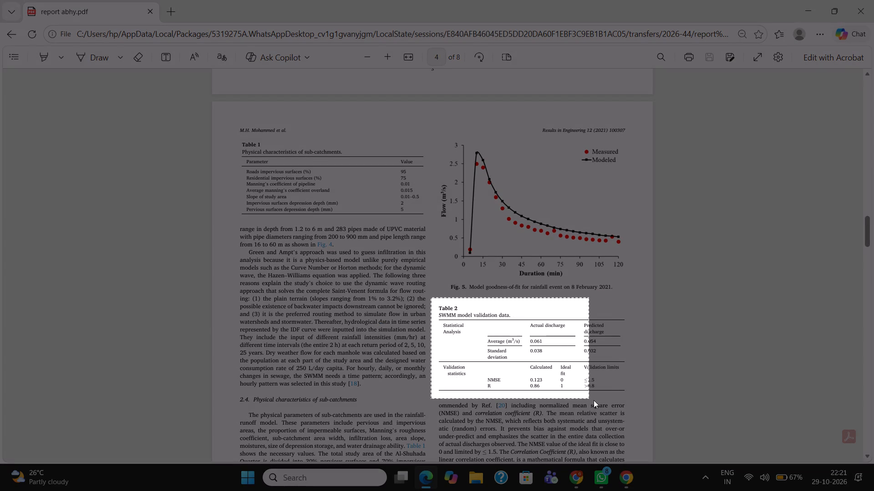
left_click_drag(594, 400, 628, 394)
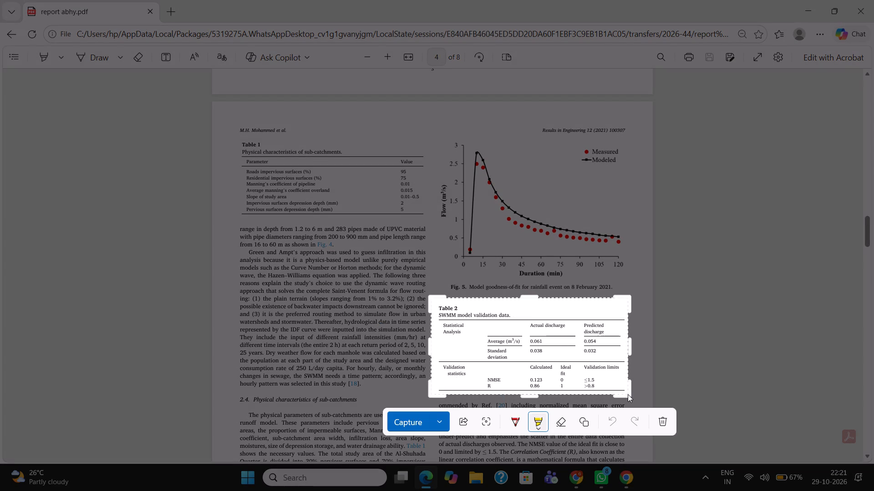
key("ctrl+c")
key("alt+Tab")
key("ctrl+v")
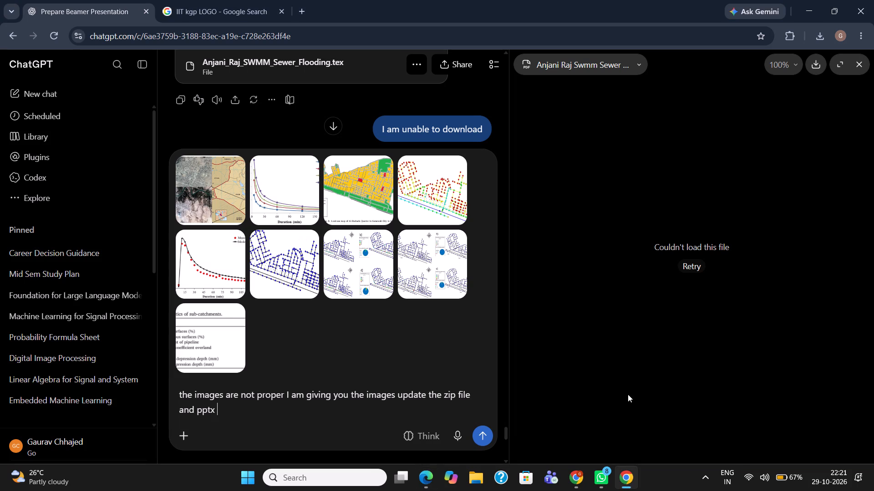
Snip Table 3, the effect of climate change on the sewer system, with its title from page 5 of the report and paste it into the ChatGPT draft.
key("alt+Tab")
scroll(589, 378, "down", 2)
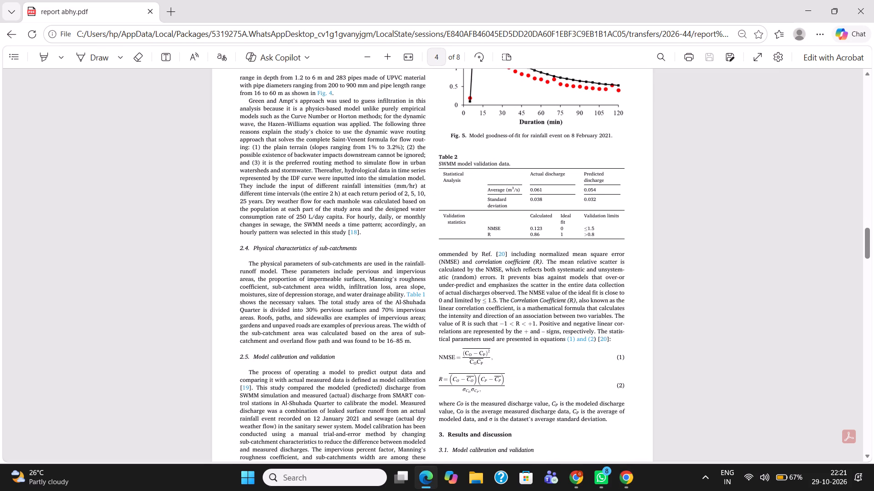
scroll(589, 378, "down", 3)
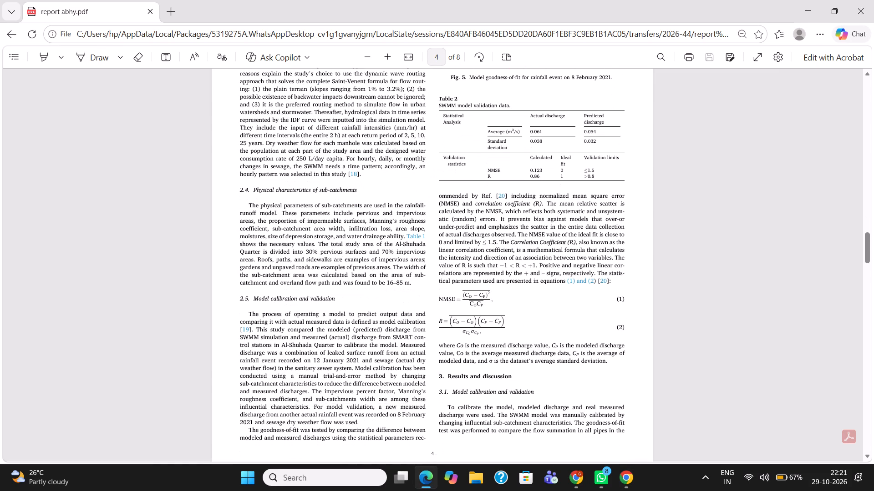
scroll(589, 378, "down", 4)
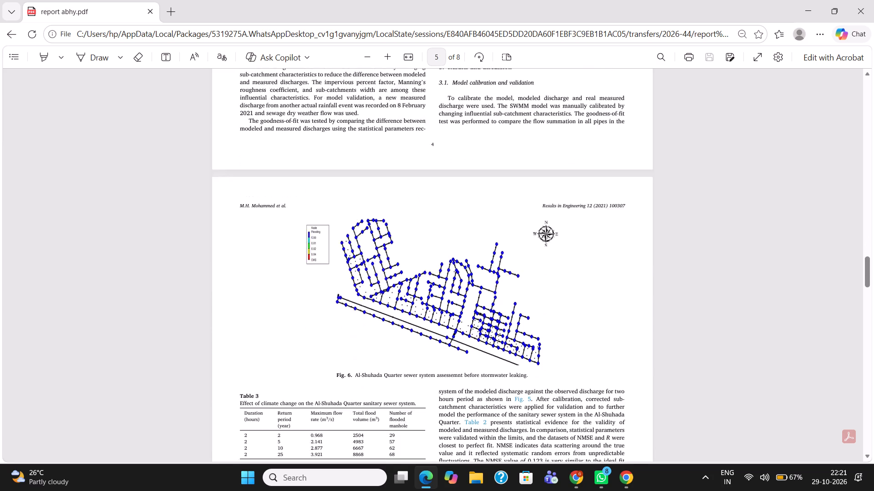
scroll(589, 378, "down", 2)
key("Print")
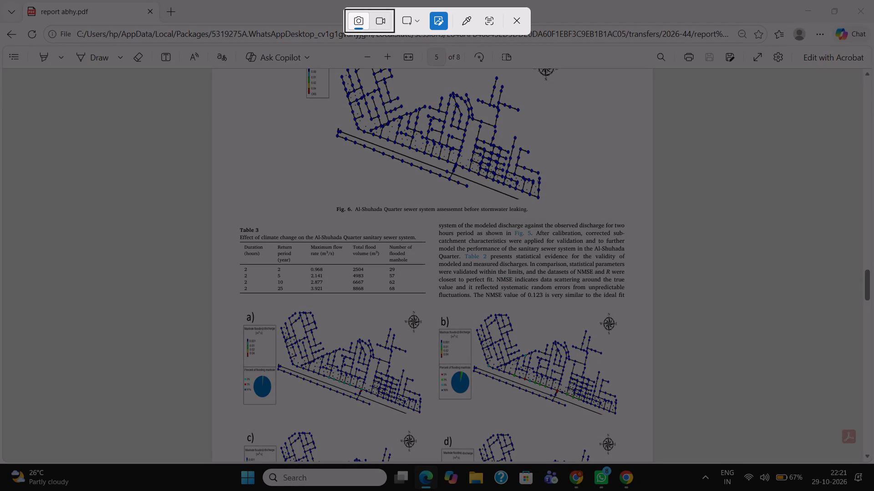
left_click_drag(235, 222, 430, 301)
key("ctrl+c")
key("alt+Tab")
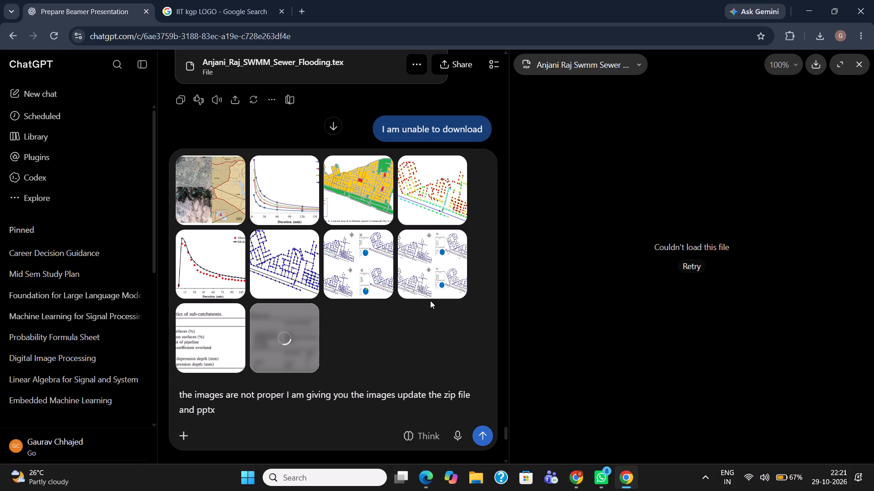
key("ctrl+v")
Snip Table 4, the sewer system performance with the proposed solution, with its title from page 7 of the report and paste it into the ChatGPT draft.
key("alt+Tab")
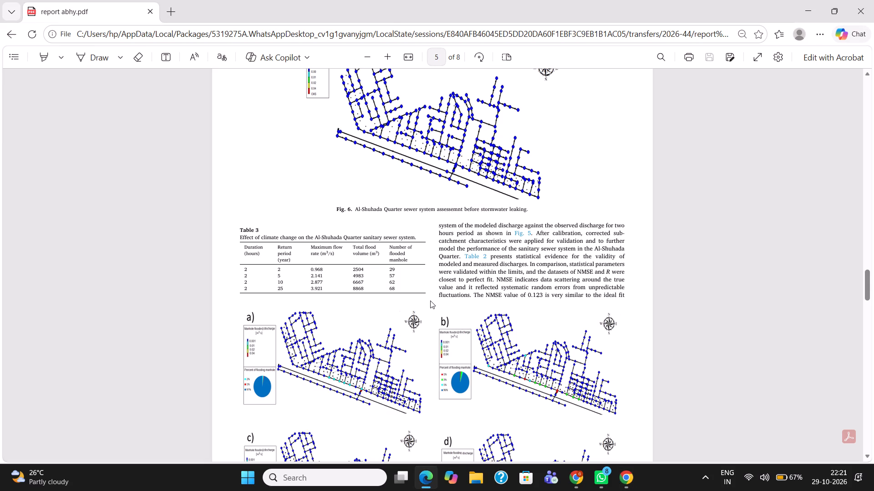
scroll(448, 315, "down", 3)
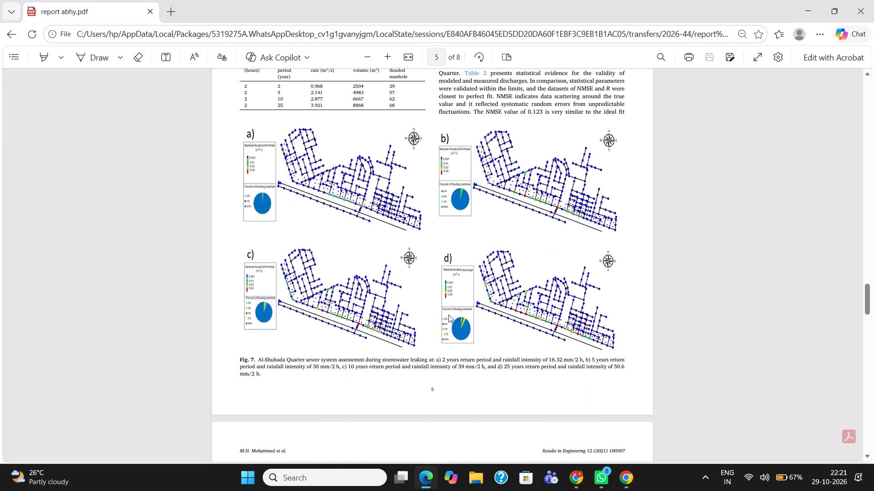
scroll(448, 315, "down", 6)
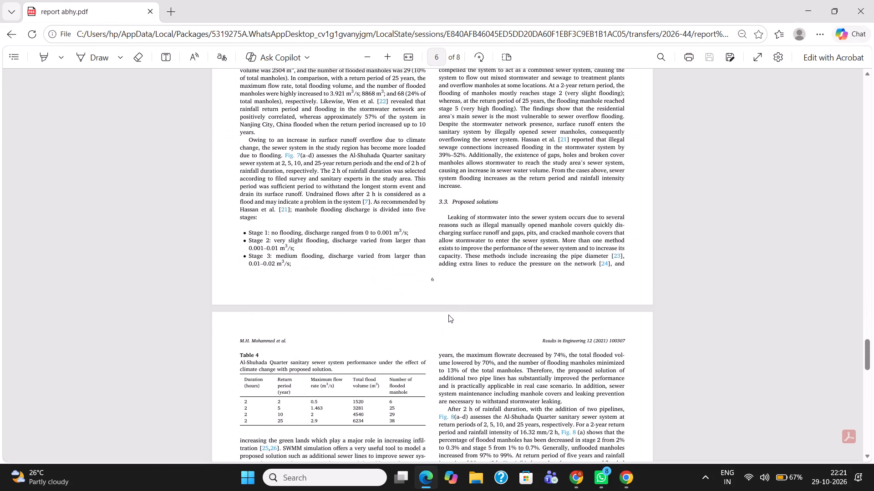
scroll(448, 315, "down", 4)
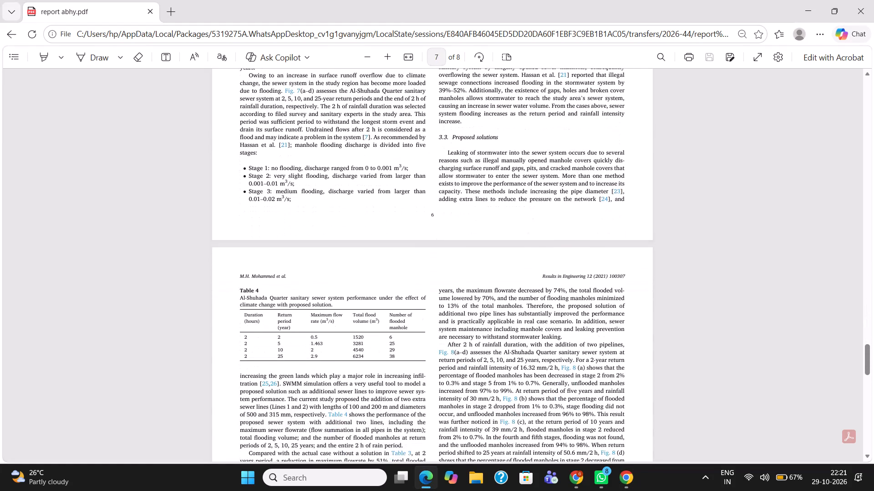
scroll(407, 321, "up", 8)
scroll(407, 321, "down", 1)
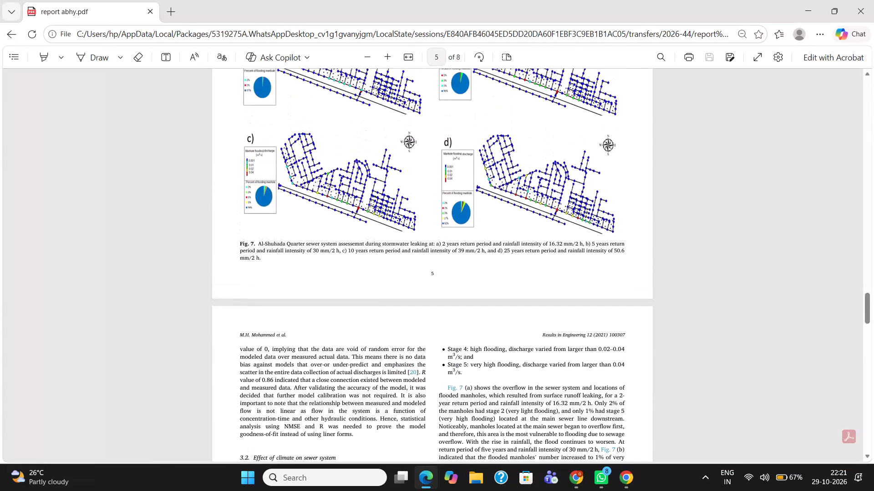
scroll(407, 321, "down", 5)
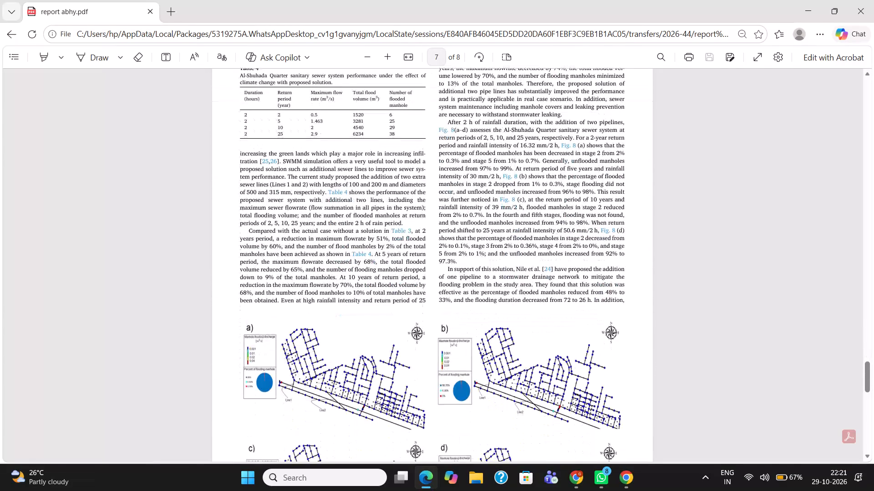
scroll(407, 321, "up", 1)
key("Print")
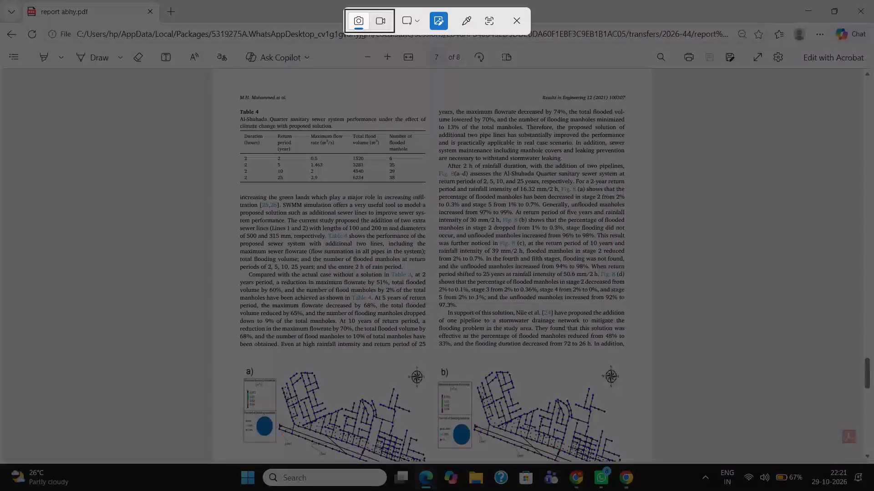
left_click_drag(430, 187, 313, 111)
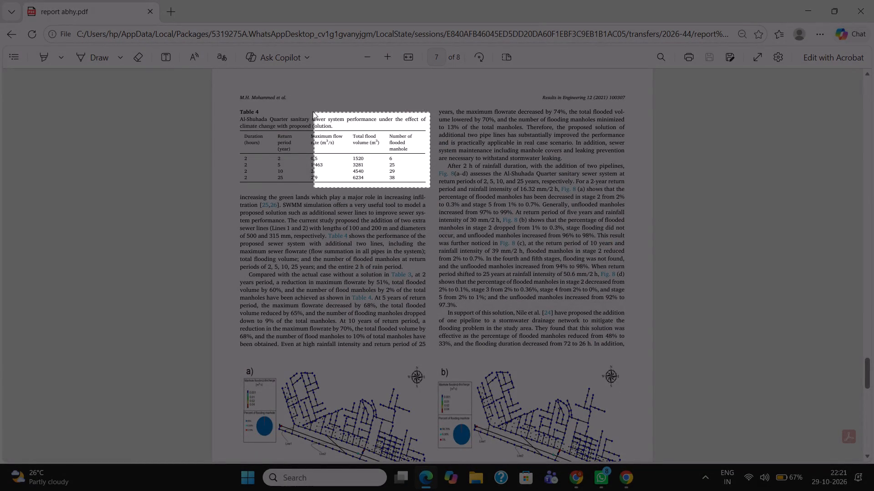
left_click_drag(313, 111, 232, 105)
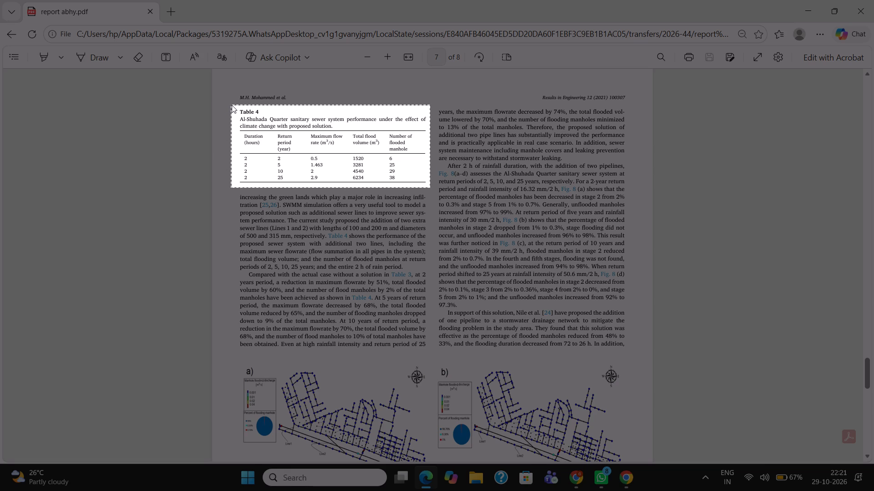
key("ctrl+c")
key("alt+Tab")
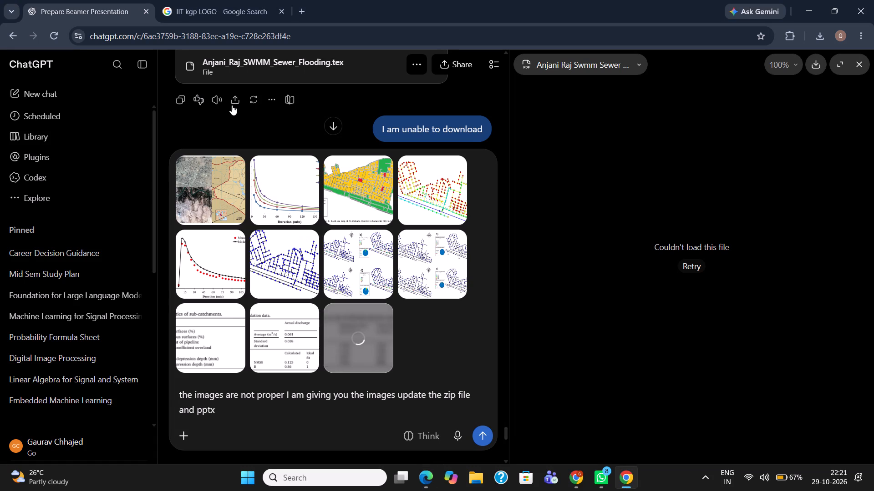
key("ctrl+v")
key("alt+Tab")
scroll(329, 186, "down", 1)
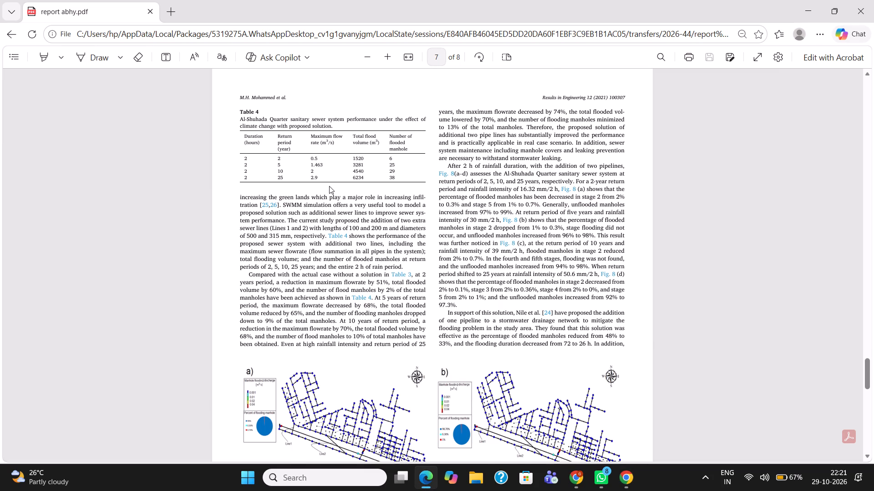
scroll(329, 186, "down", 10)
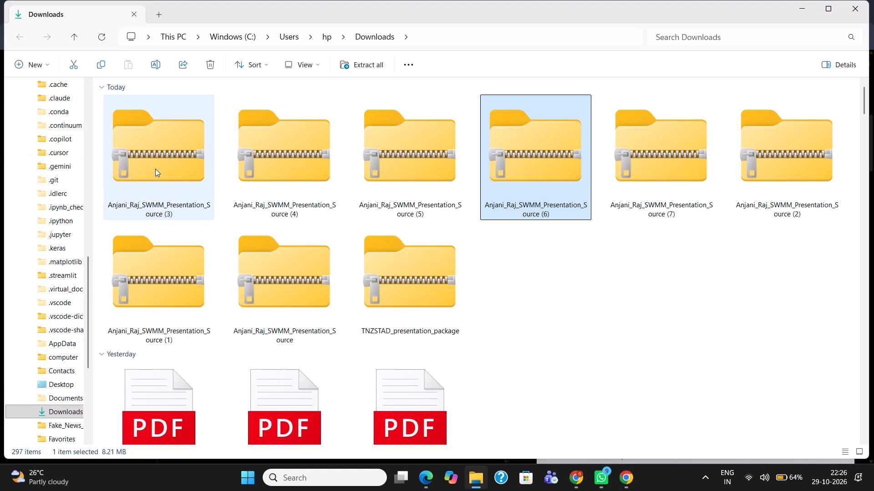
left_click(640, 180)
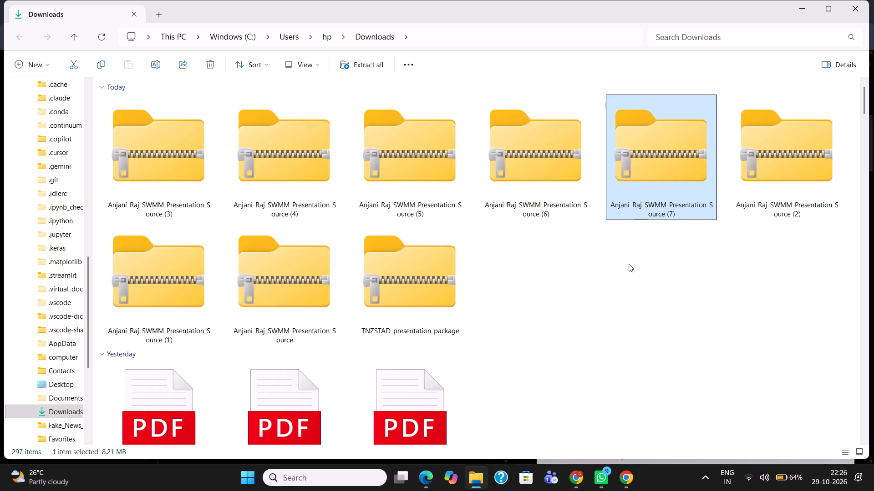
Switch to Overleaf and import the SWMM Presentation Source (7) ZIP from Downloads as a new project.
key("alt+Tab")
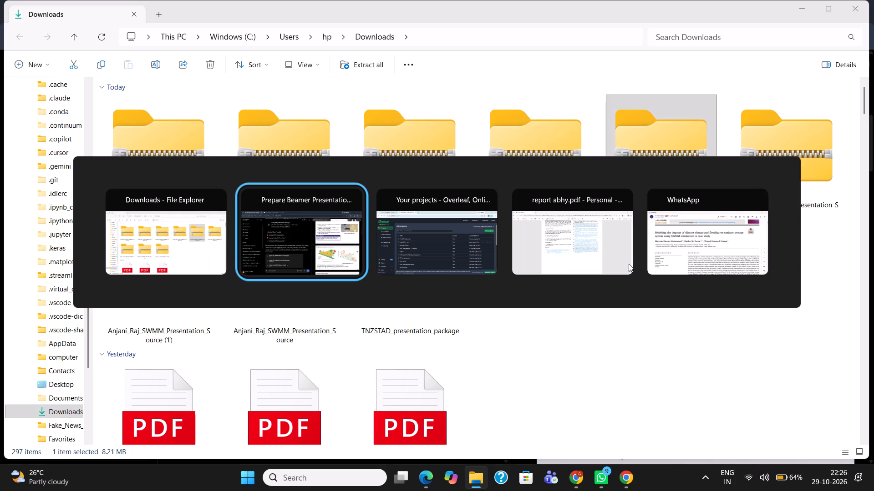
key("alt+Tab")
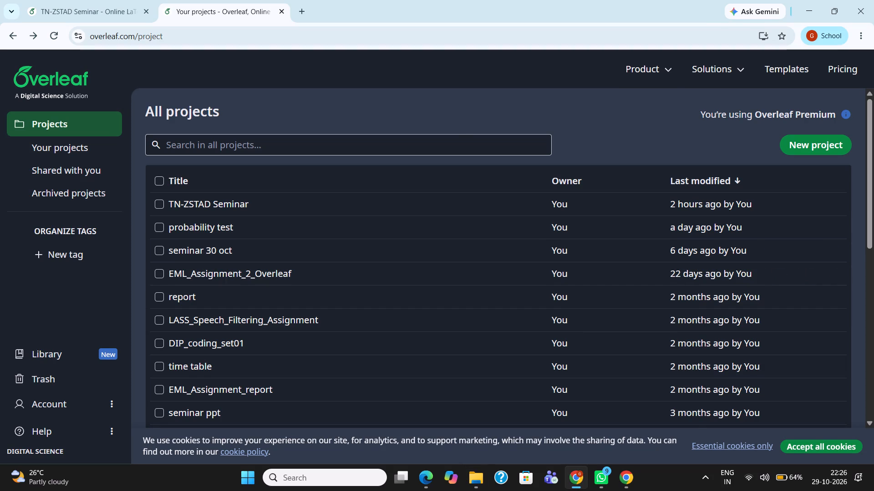
left_click(822, 145)
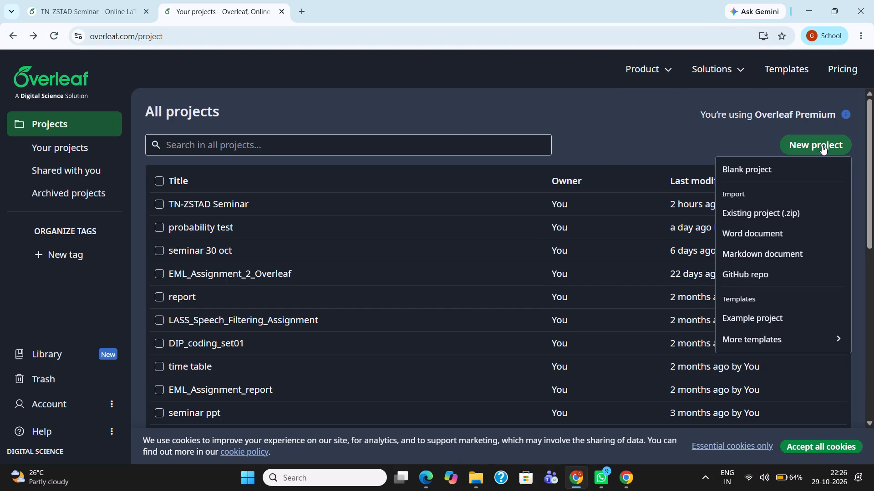
left_click(762, 215)
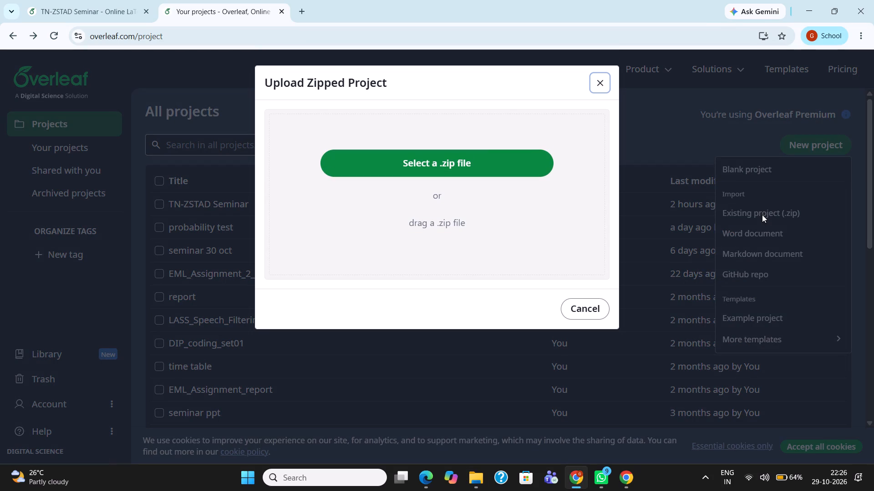
left_click(481, 157)
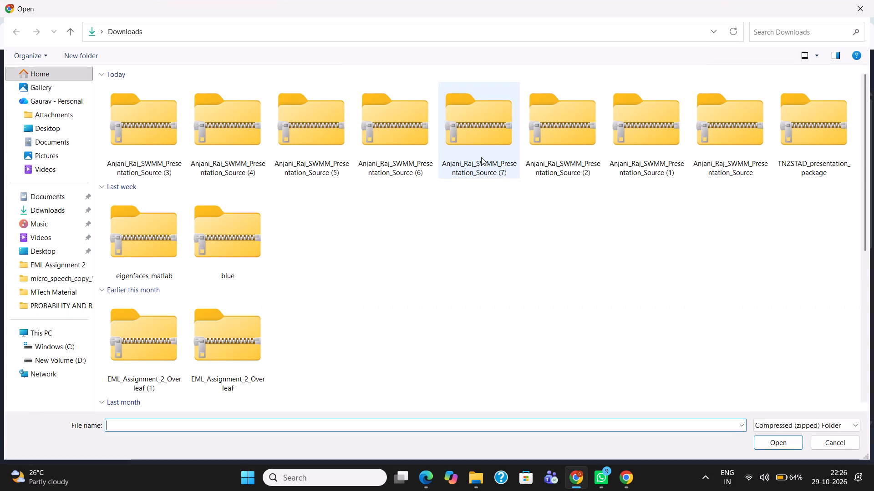
left_click(482, 143)
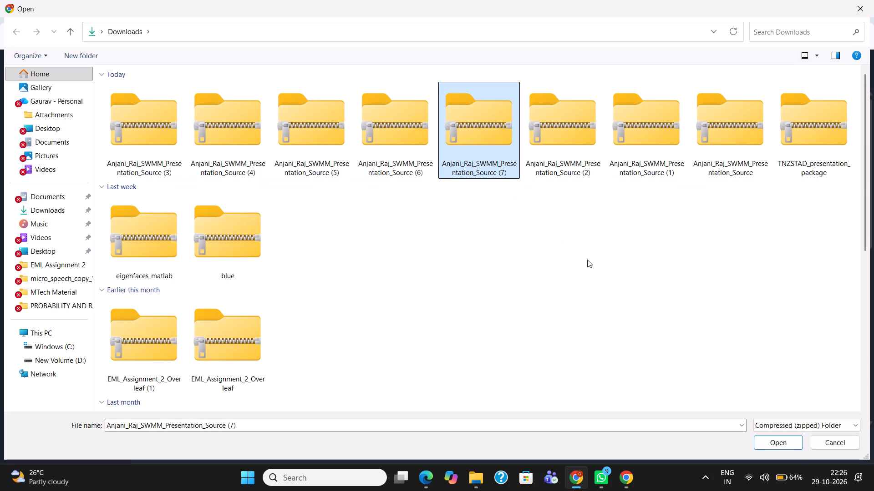
left_click(772, 444)
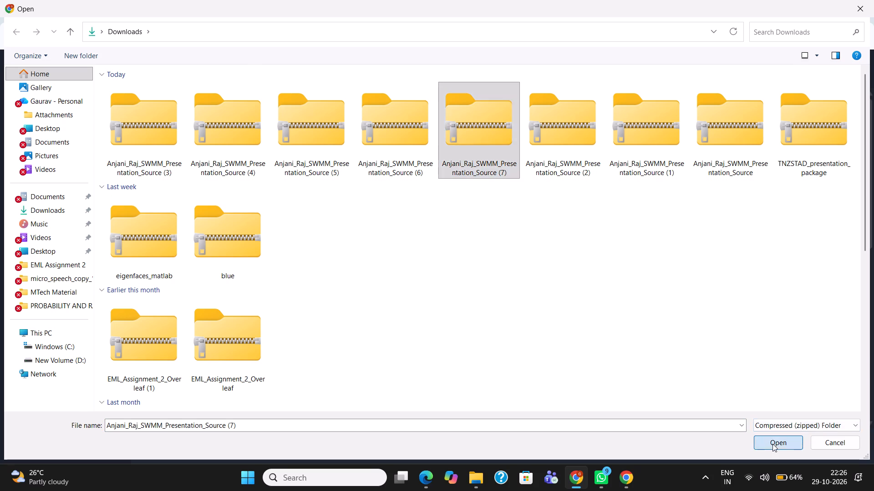
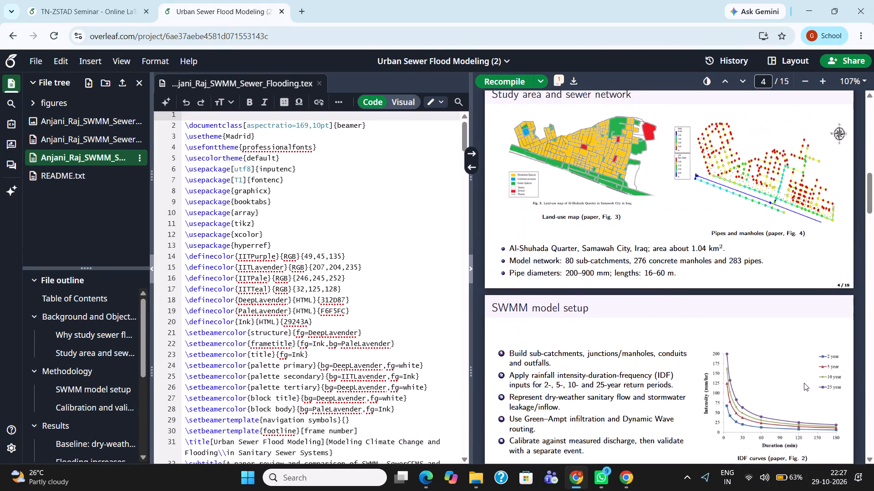
Review the figures and tables on the remaining slides of the compiled presentation through the Thank You slide, ending back at the title slide.
scroll(804, 383, "down", 5)
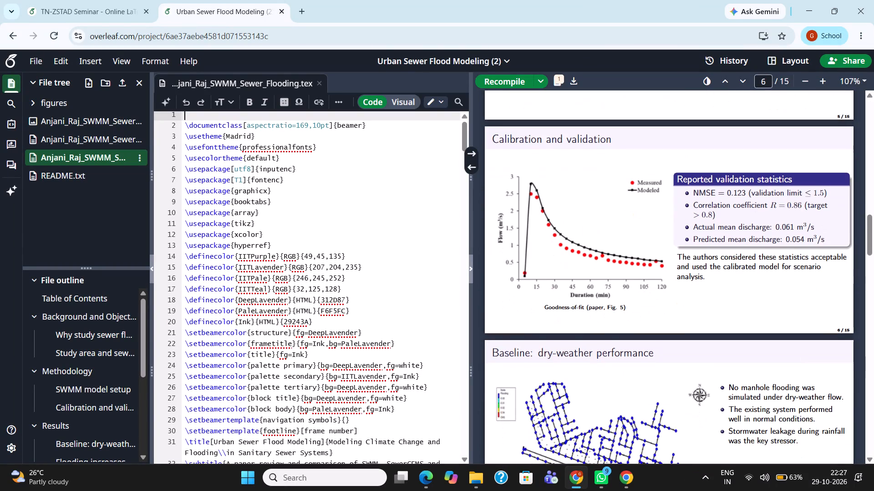
scroll(804, 383, "down", 6)
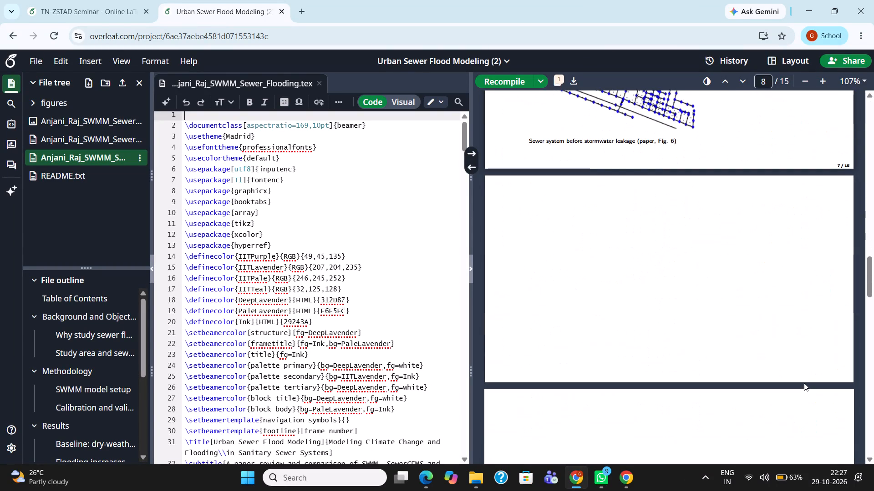
scroll(795, 329, "down", 1)
scroll(795, 329, "up", 1)
scroll(795, 329, "down", 4)
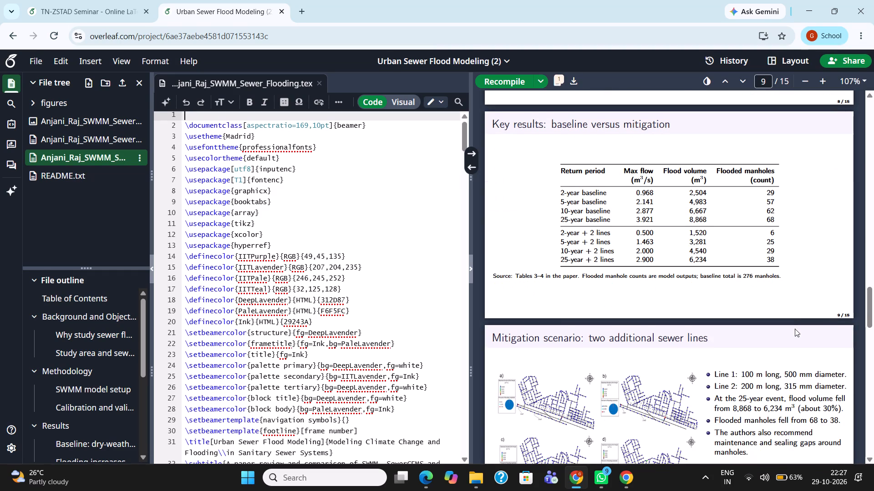
scroll(795, 329, "down", 4)
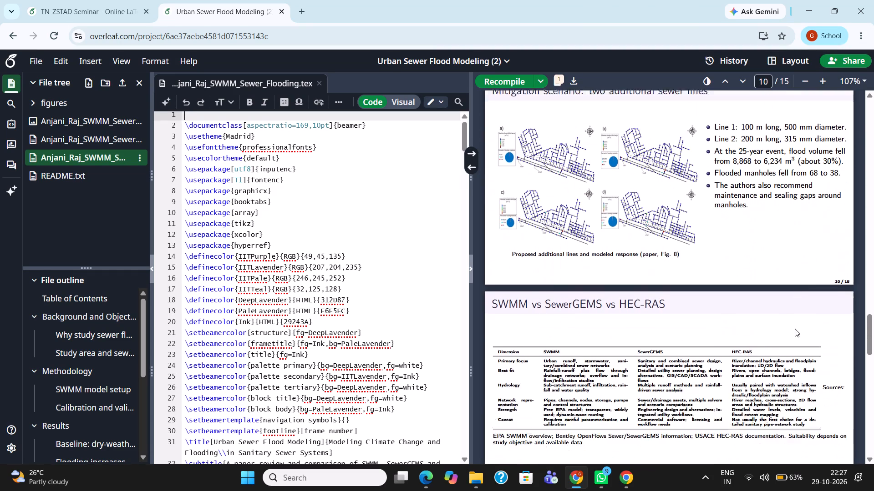
scroll(795, 329, "down", 6)
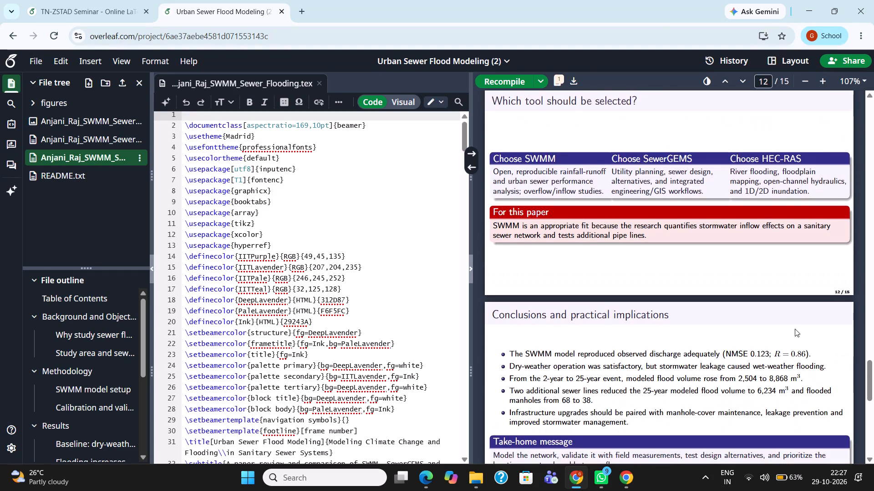
scroll(795, 329, "down", 6)
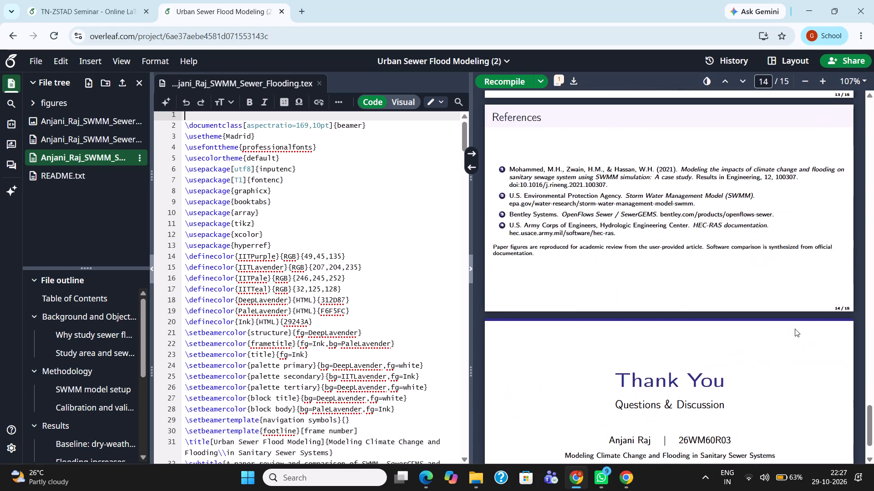
scroll(795, 329, "down", 1)
scroll(795, 329, "up", 19)
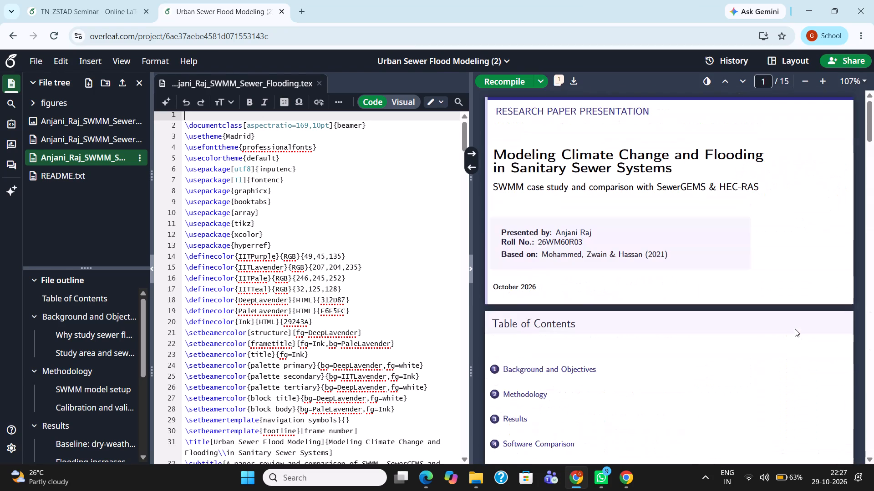
scroll(795, 329, "up", 1)
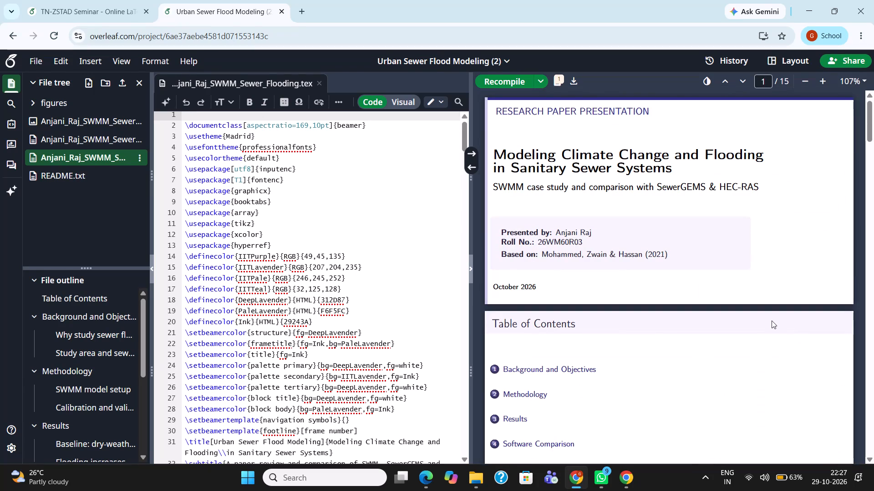
Download the compiled Urban Sewer Flood Modeling (2) presentation as a PDF.
left_click(573, 84)
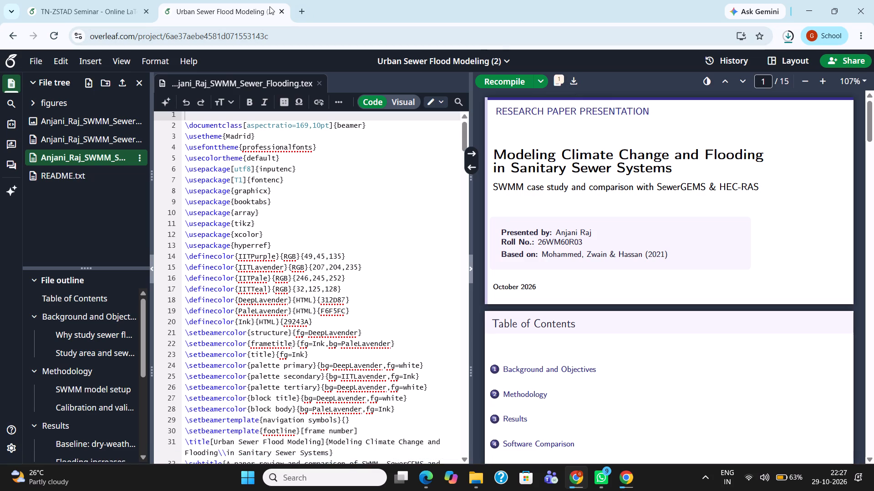
Search the web for "pdf to ppt" in a new browser tab and open the iLovePDF PDF to PowerPoint converter.
left_click(299, 7)
type("pdf")
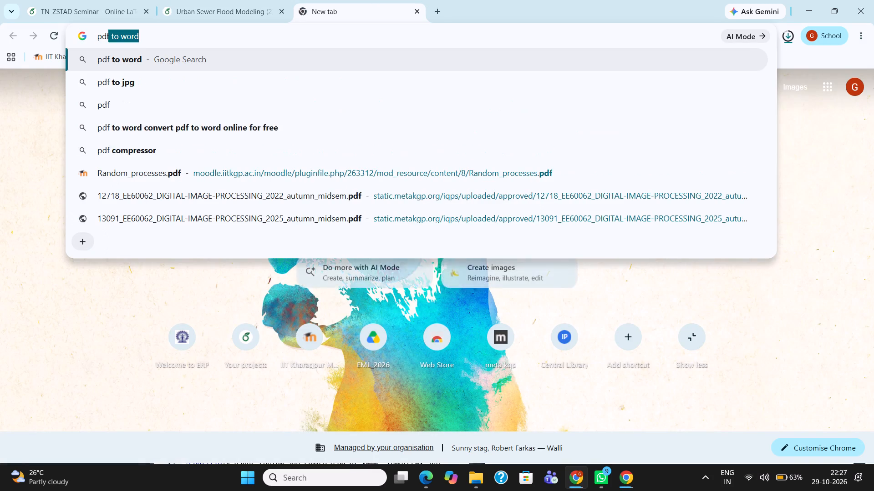
key("space")
type("to ppt")
key("Return")
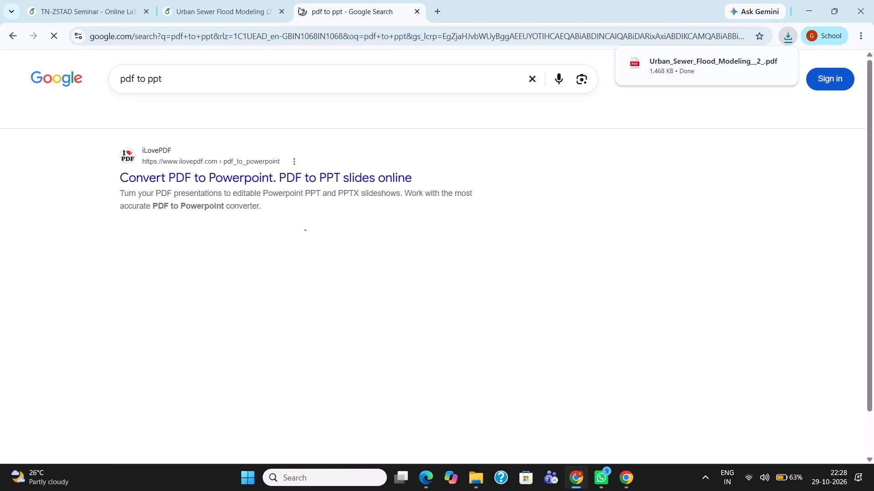
left_click(220, 173)
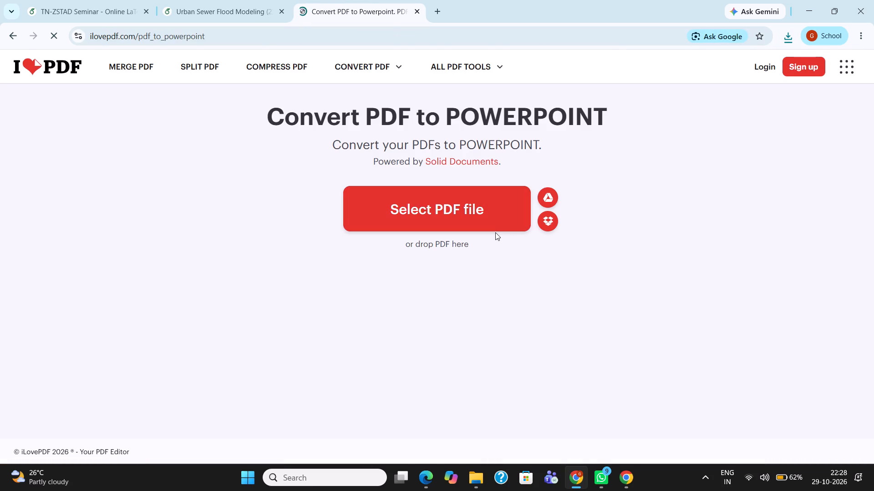
Upload Urban_Sewer_Flood_Modeling__2_ from Downloads to the converter and convert it to PPTX with the No OCR option.
left_click(495, 232)
left_click(493, 219)
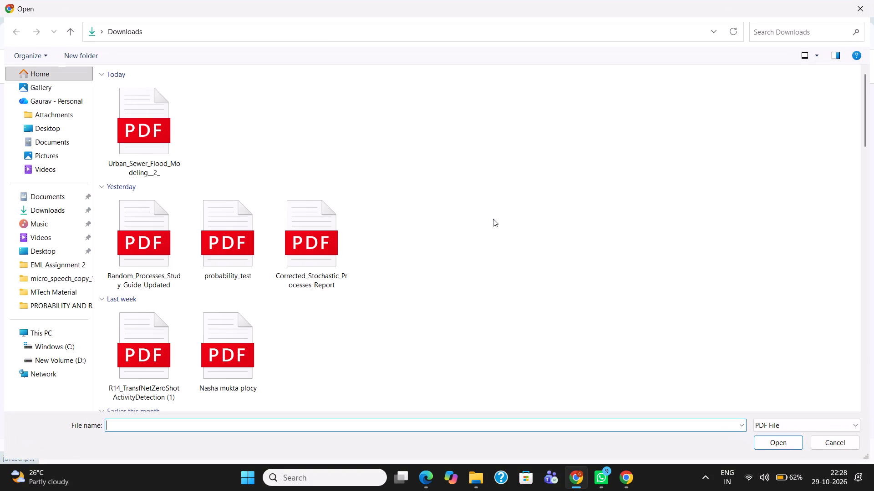
left_click(142, 138)
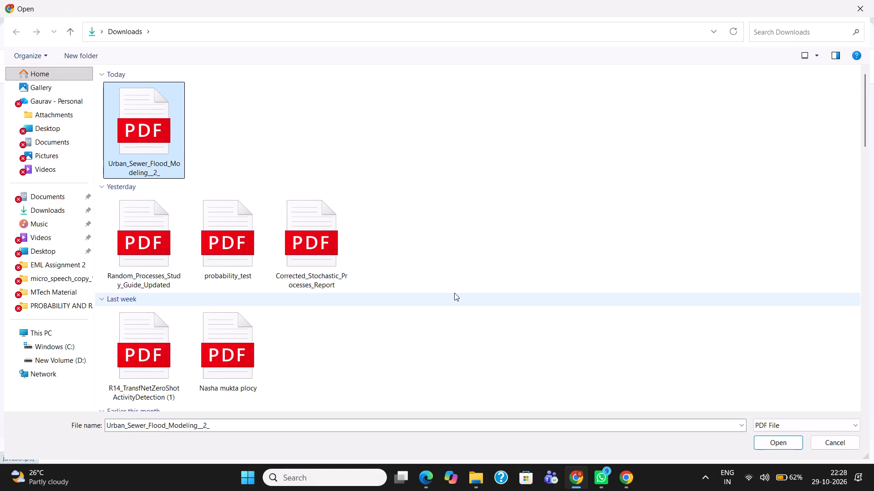
left_click(778, 442)
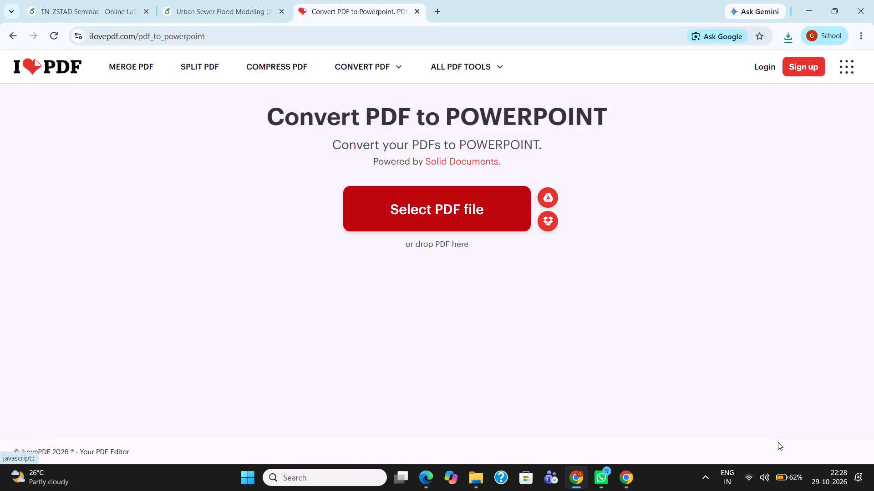
left_click(785, 40)
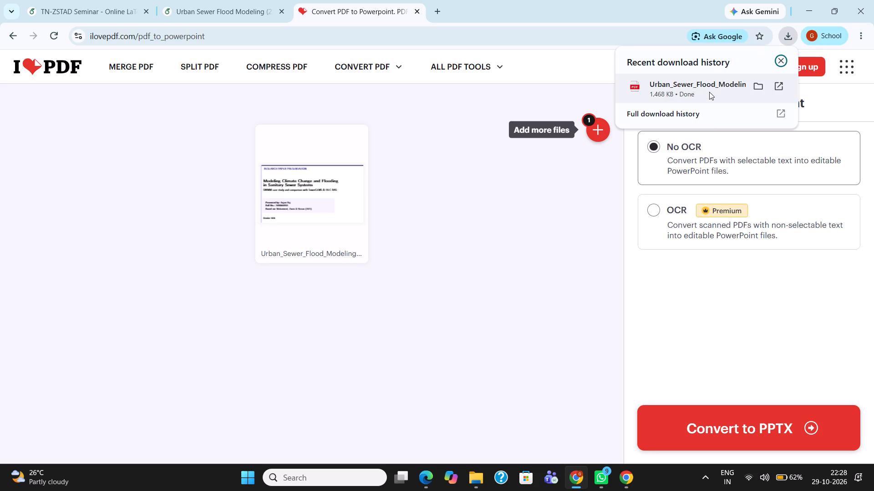
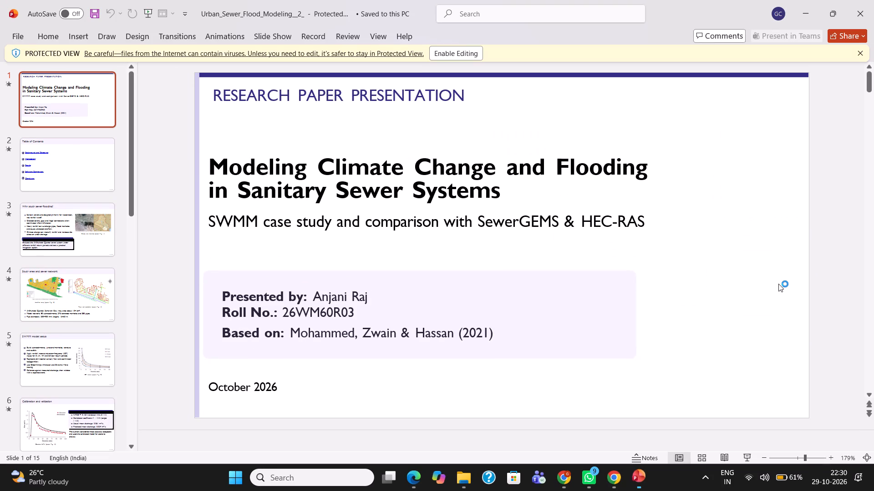
Look through the converted slides from the title slide to the Conclusions slide to check layout, text and figures.
left_click(847, 230)
key("Down")
key("Down")
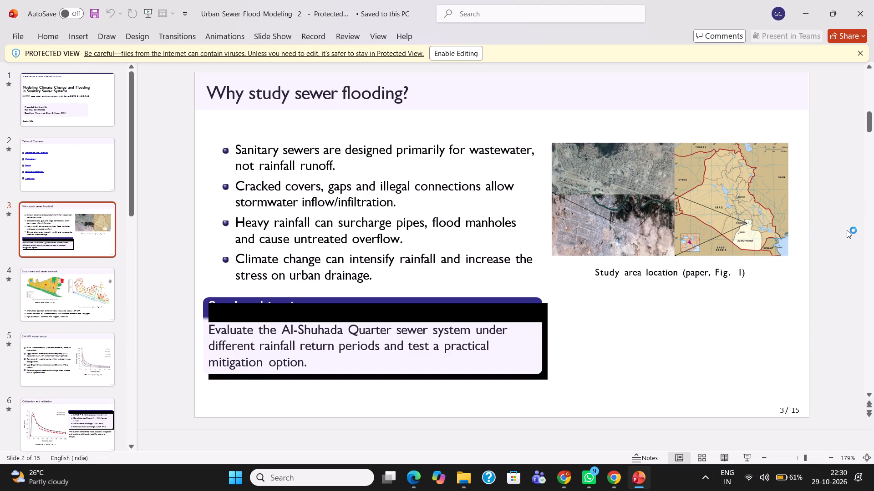
key("Down")
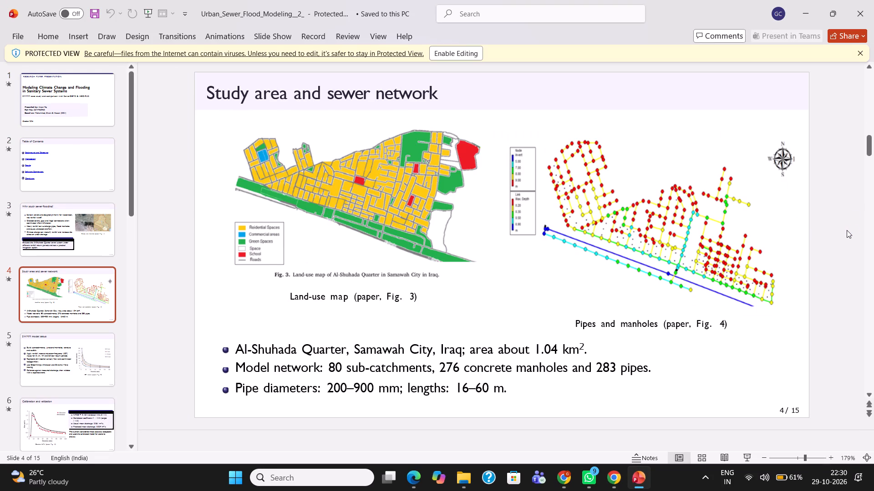
key("Down")
key("Down")
key("Down")
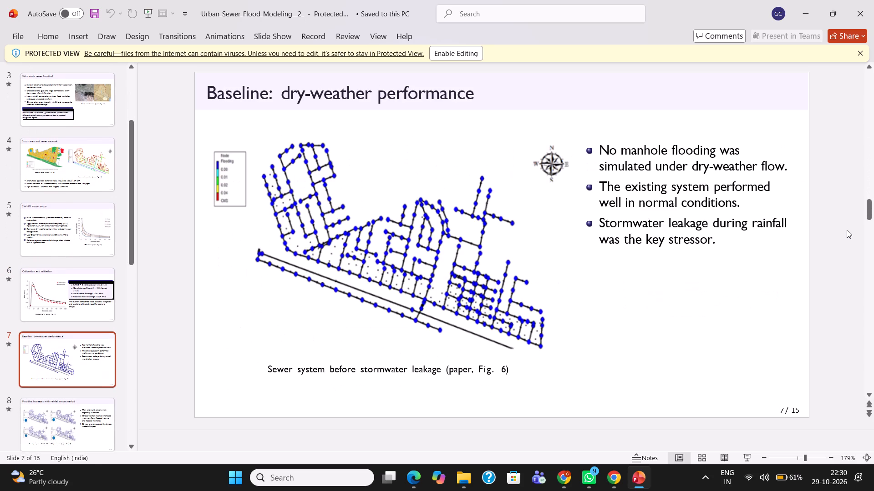
key("Down")
key("Down")
key("Down")
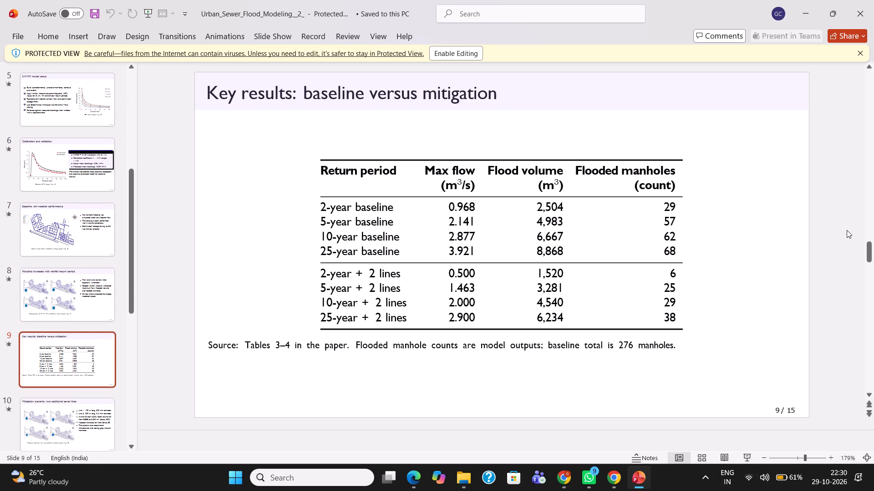
key("Down")
key("Down")
key("Down")
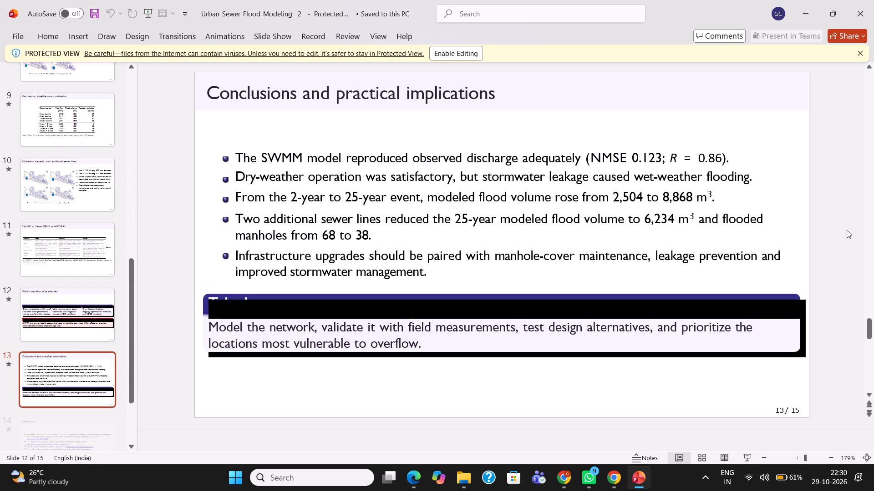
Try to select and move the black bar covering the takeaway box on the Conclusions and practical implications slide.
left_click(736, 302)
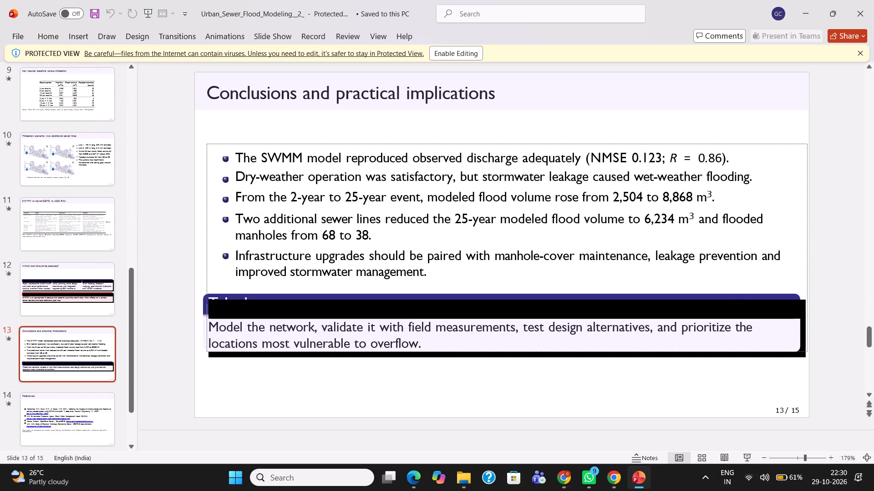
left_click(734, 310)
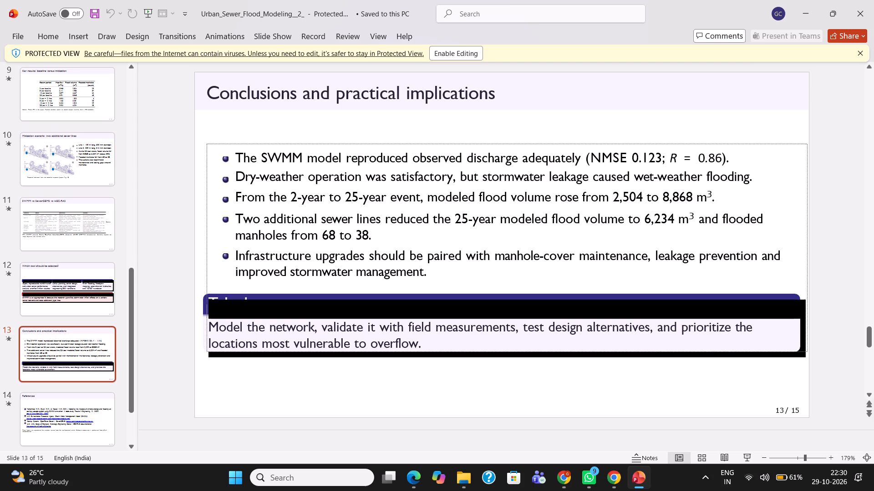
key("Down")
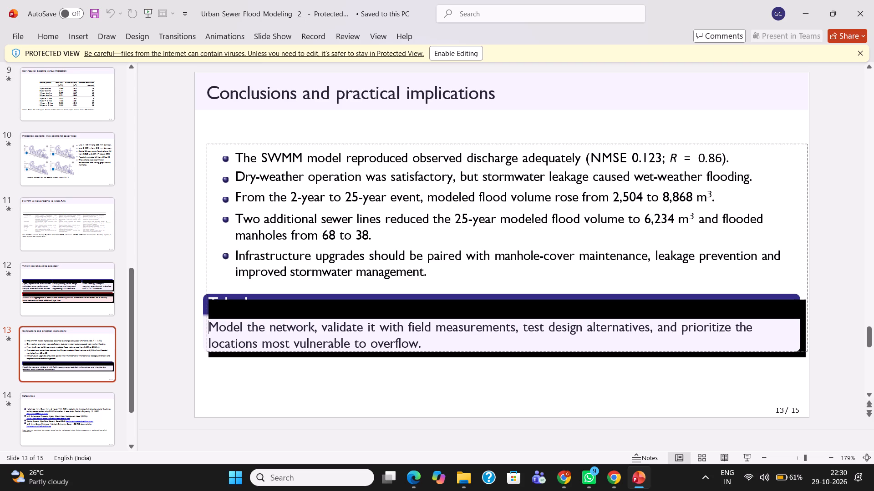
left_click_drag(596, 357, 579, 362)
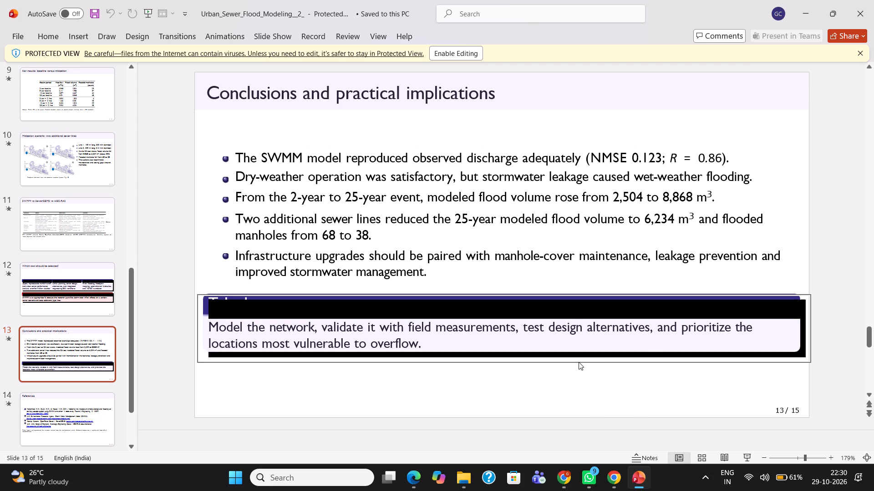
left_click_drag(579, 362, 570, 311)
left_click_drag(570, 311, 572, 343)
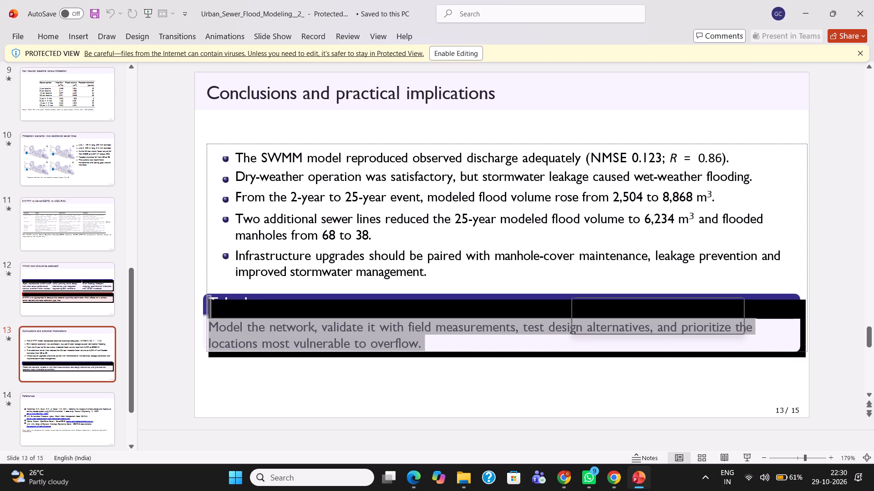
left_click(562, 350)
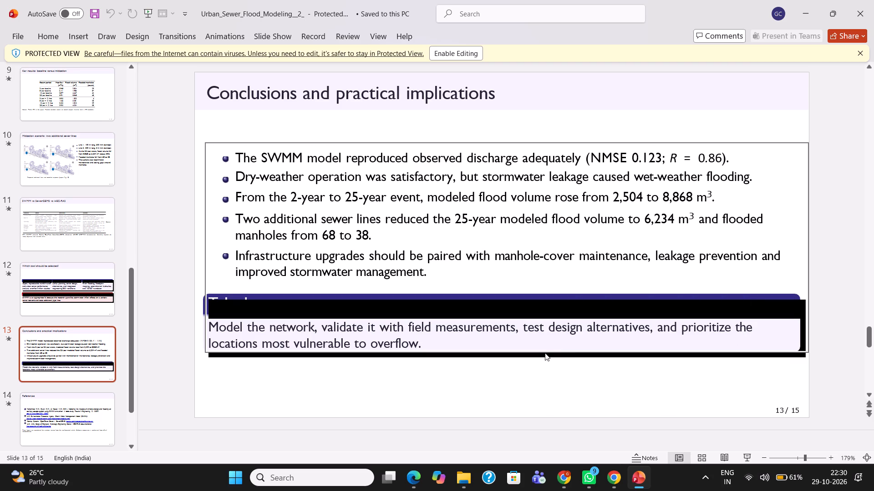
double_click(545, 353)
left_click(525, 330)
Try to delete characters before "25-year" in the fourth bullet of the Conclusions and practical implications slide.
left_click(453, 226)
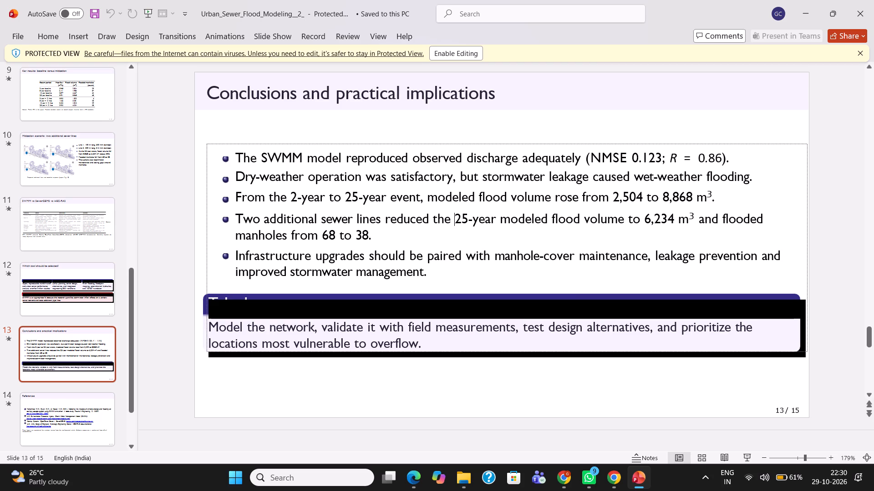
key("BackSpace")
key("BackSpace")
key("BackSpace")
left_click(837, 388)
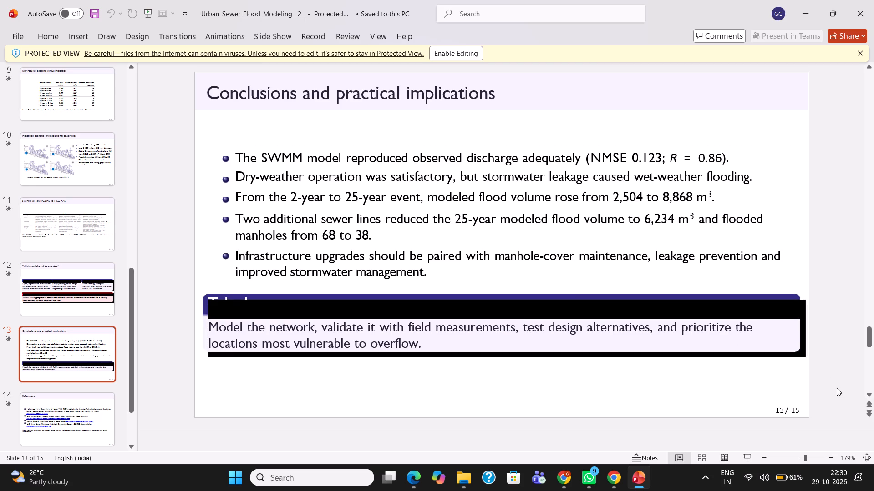
Review the slides between the references and the dry-weather baseline for conversion problems in boxes, tables and figures.
key("Down")
key("Down")
key("Up")
key("Up")
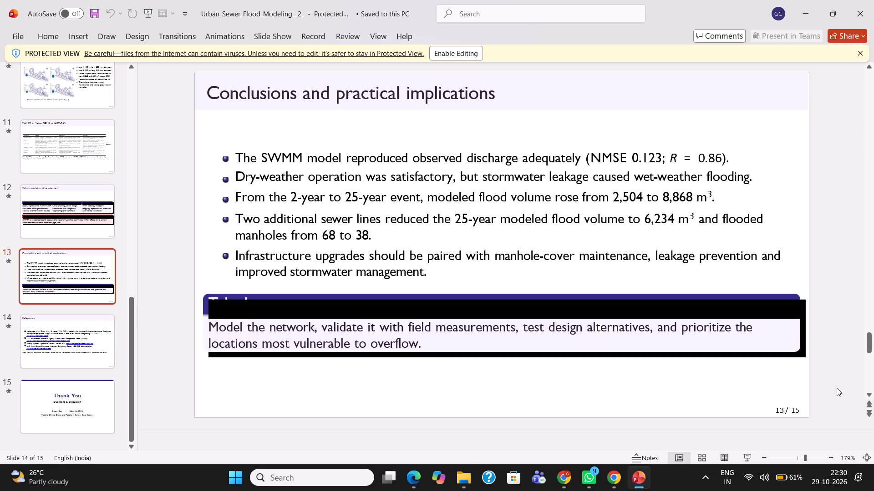
key("Up")
key("Up")
key("Up")
key("Up")
key("Down")
key("Down")
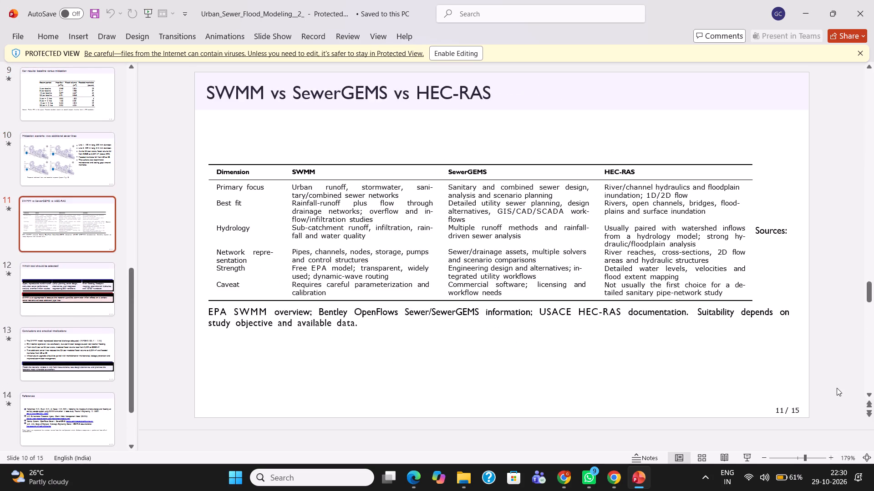
key("Down")
key("Up")
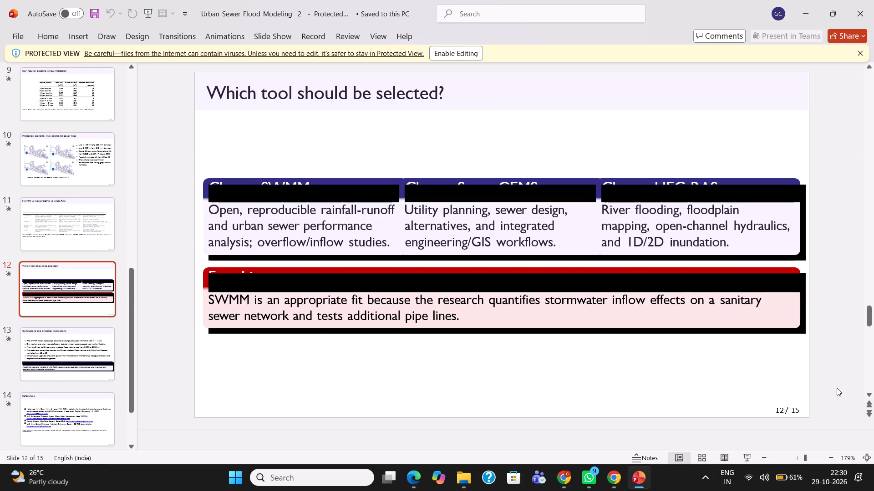
key("Up")
key("Up")
key("Up")
key("Up")
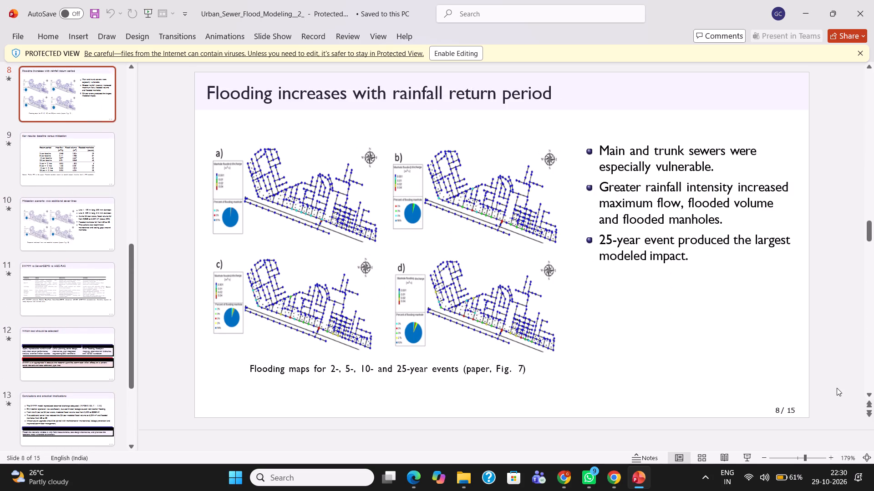
key("Up")
key("Down")
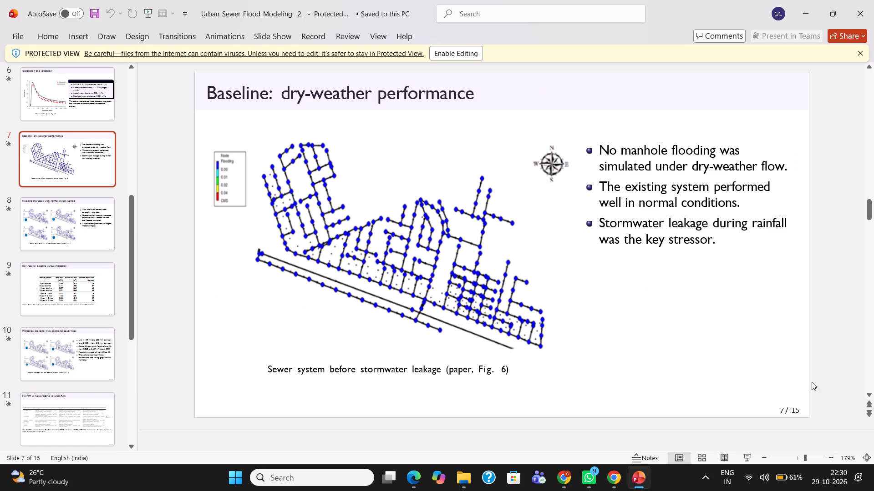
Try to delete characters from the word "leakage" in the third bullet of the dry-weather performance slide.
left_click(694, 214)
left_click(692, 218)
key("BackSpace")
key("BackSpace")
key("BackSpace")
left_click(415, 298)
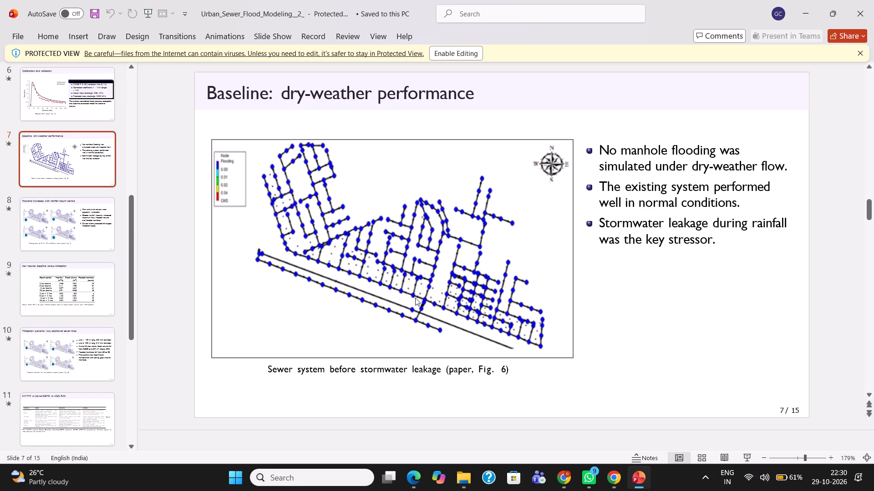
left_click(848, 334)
Check the earlier slides from Calibration and validation back to the title slide.
key("Up")
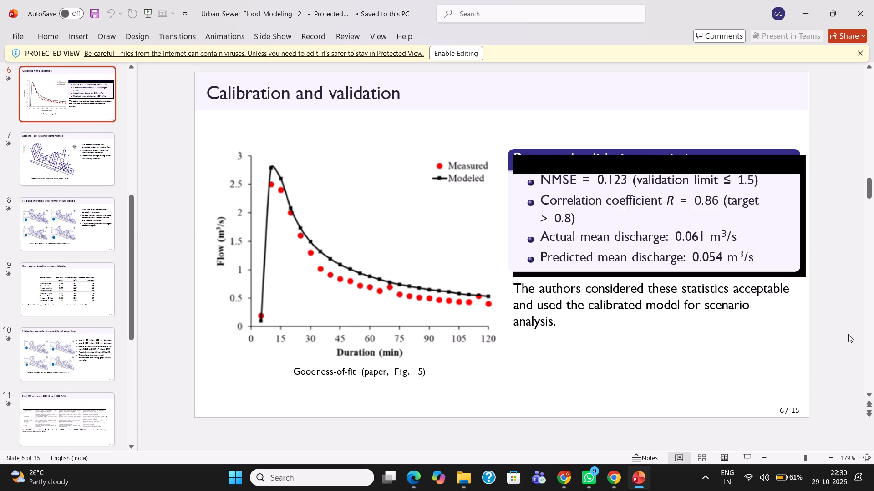
key("Up")
key("Up")
key("Up")
key("Up")
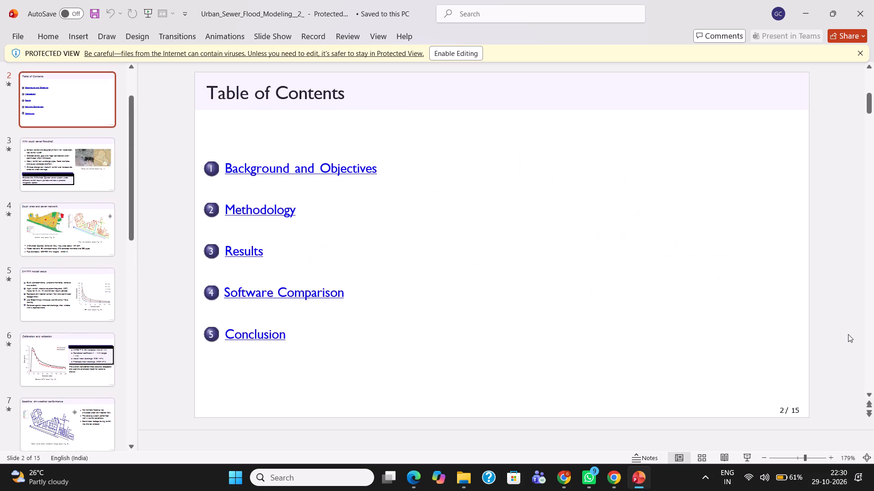
key("Down")
key("Up")
key("Up")
key("Up")
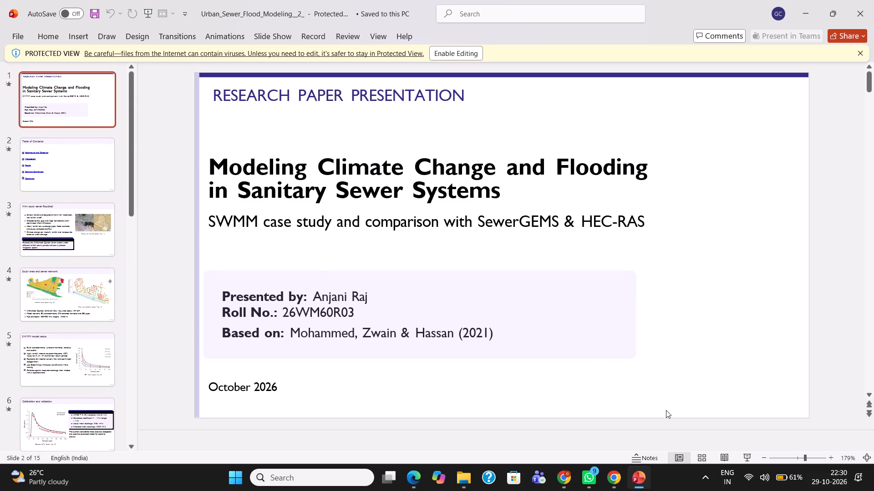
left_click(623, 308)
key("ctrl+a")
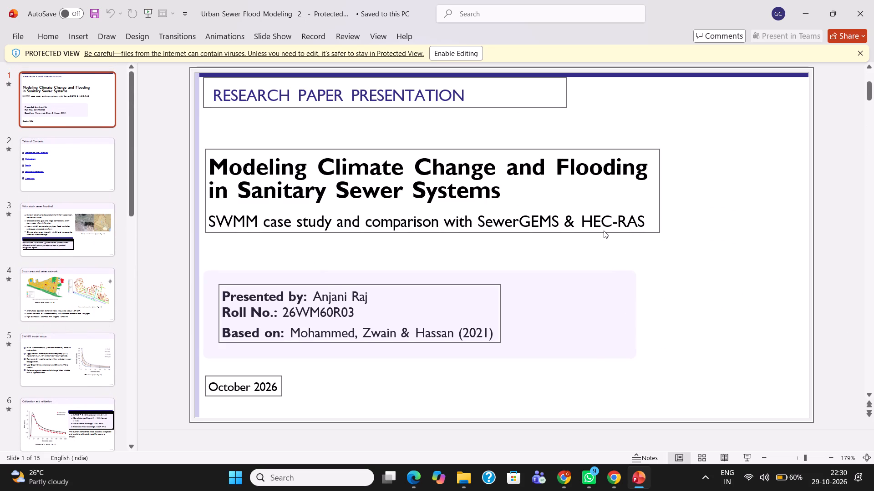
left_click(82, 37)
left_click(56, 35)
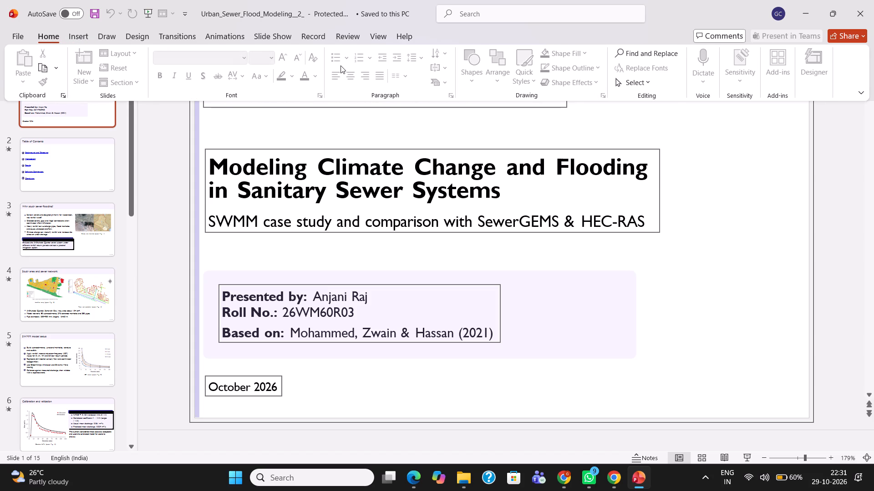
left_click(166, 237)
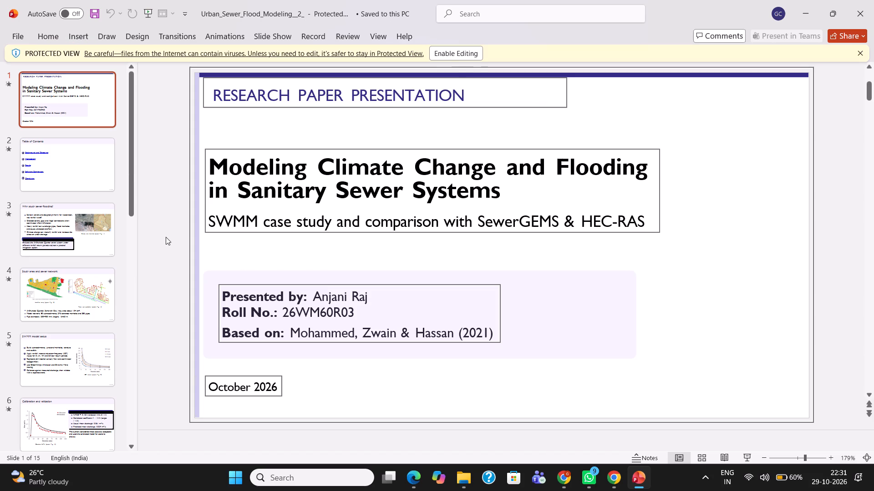
Enable editing for the protected presentation.
left_click(455, 56)
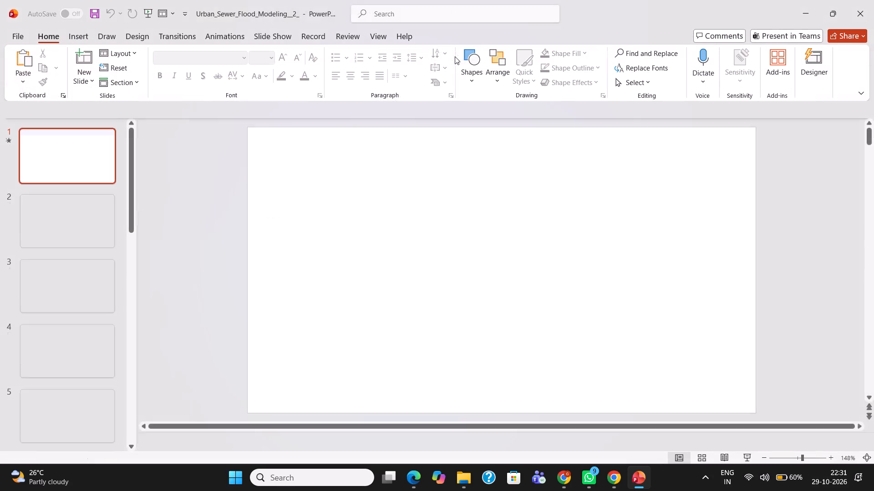
left_click(218, 283)
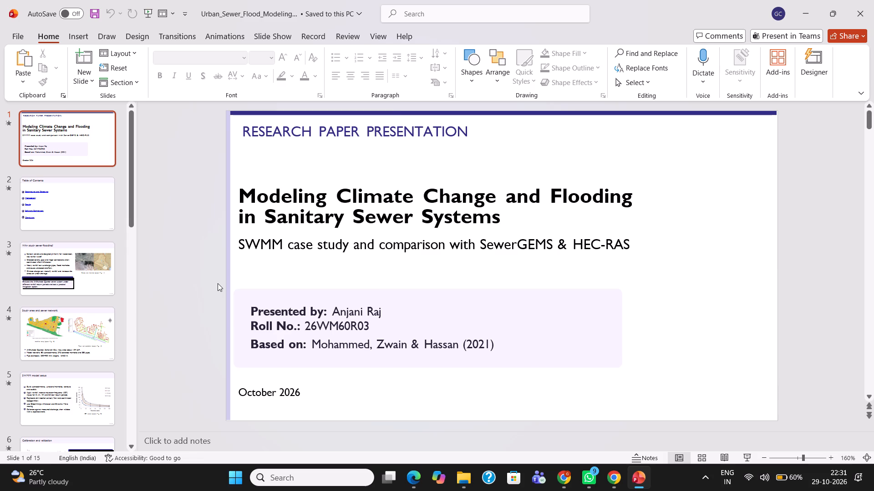
Set all text on the title slide to Times New Roman.
key("ctrl+a")
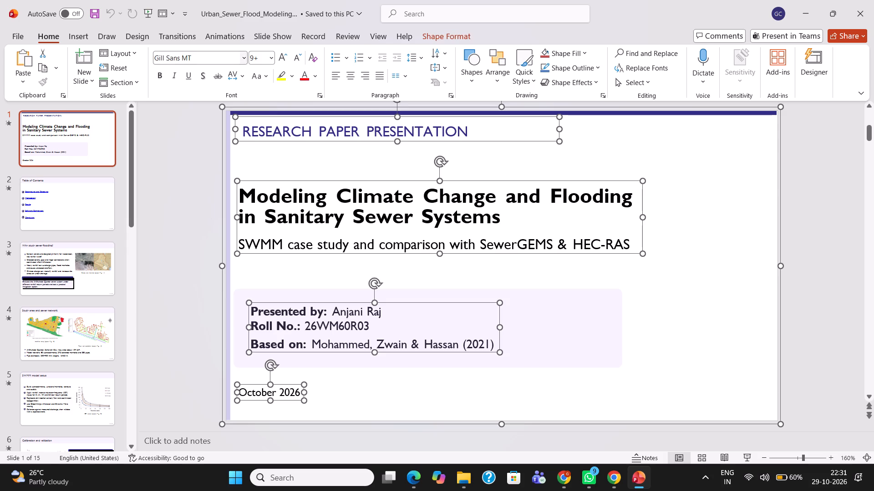
left_click(188, 53)
type("time")
key("BackSpace")
key("BackSpace")
key("BackSpace")
key("BackSpace")
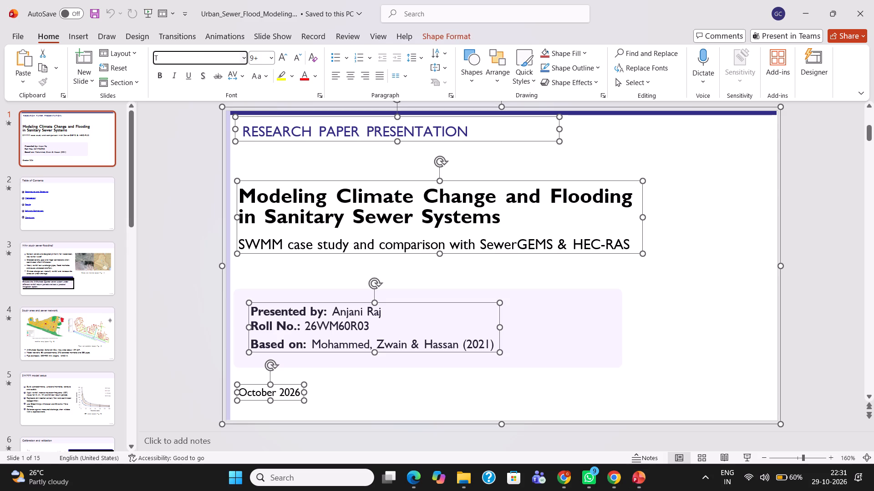
key("Right")
type("ime")
key("Tab")
key("Return")
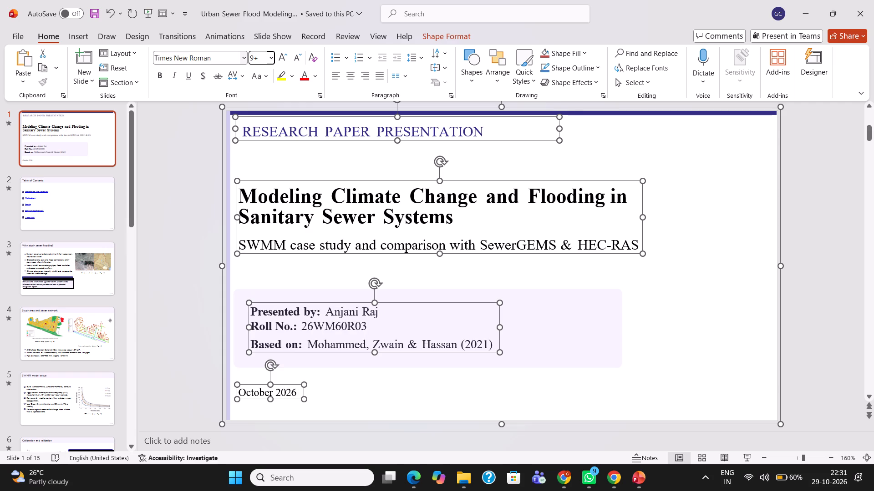
left_click(209, 225)
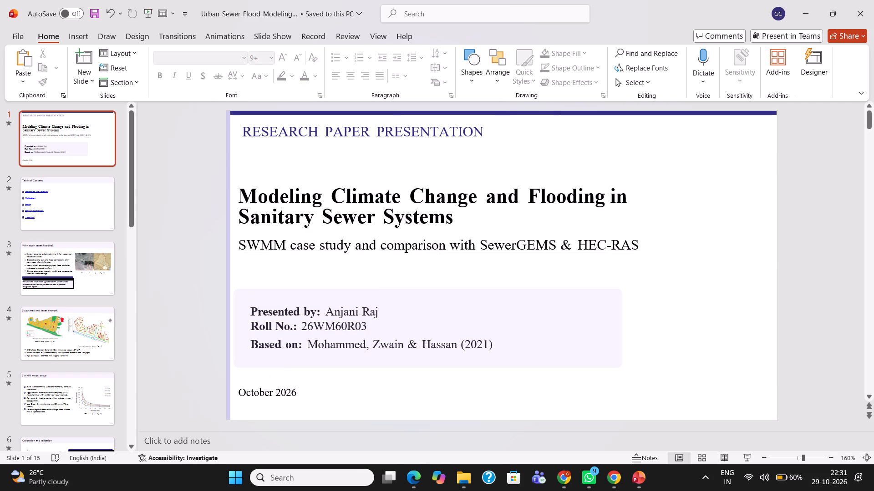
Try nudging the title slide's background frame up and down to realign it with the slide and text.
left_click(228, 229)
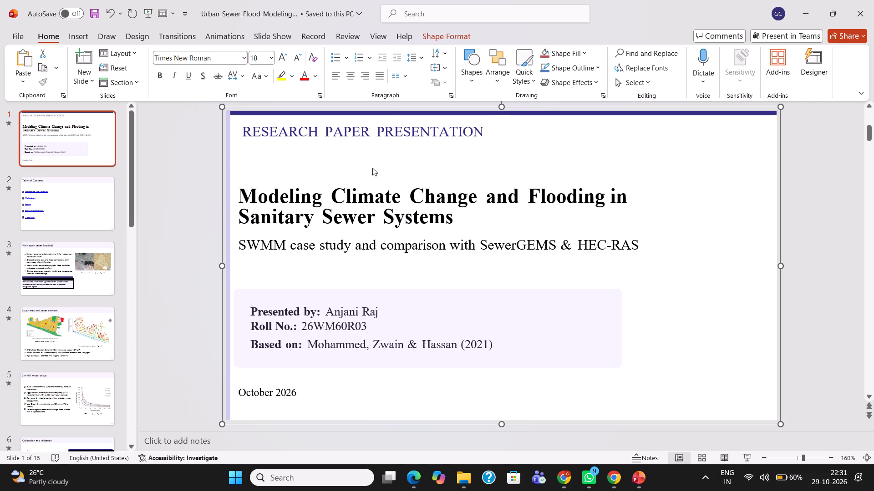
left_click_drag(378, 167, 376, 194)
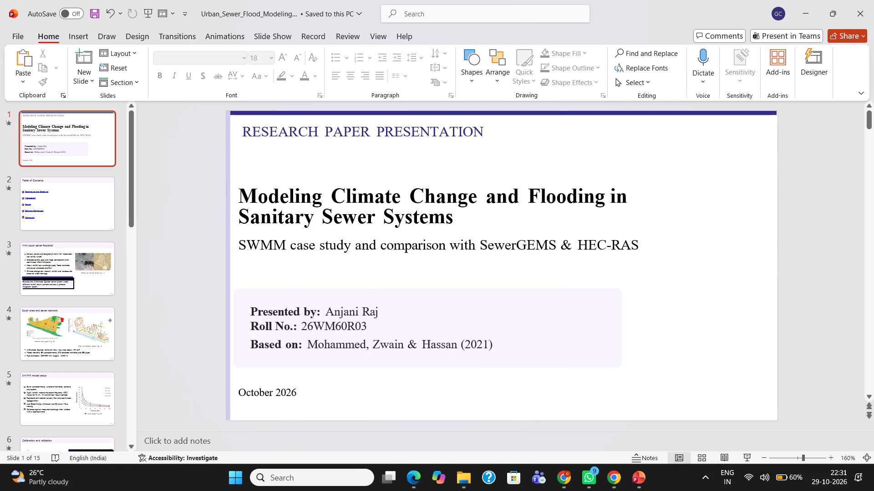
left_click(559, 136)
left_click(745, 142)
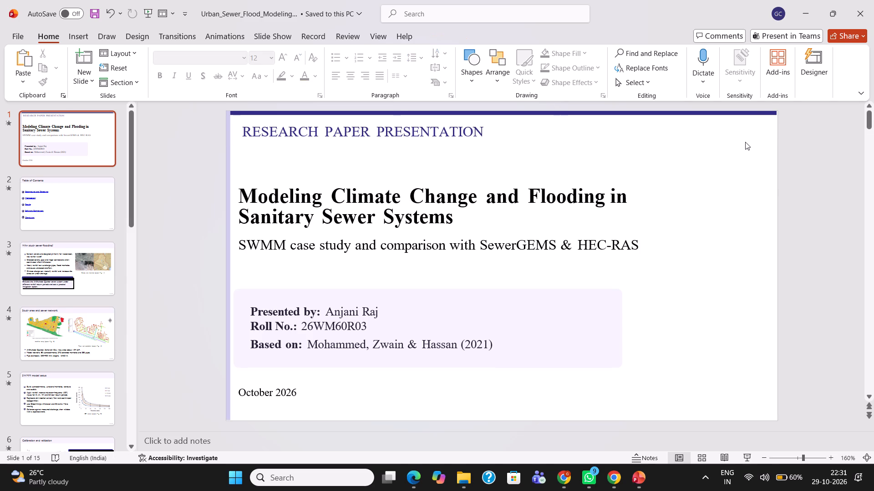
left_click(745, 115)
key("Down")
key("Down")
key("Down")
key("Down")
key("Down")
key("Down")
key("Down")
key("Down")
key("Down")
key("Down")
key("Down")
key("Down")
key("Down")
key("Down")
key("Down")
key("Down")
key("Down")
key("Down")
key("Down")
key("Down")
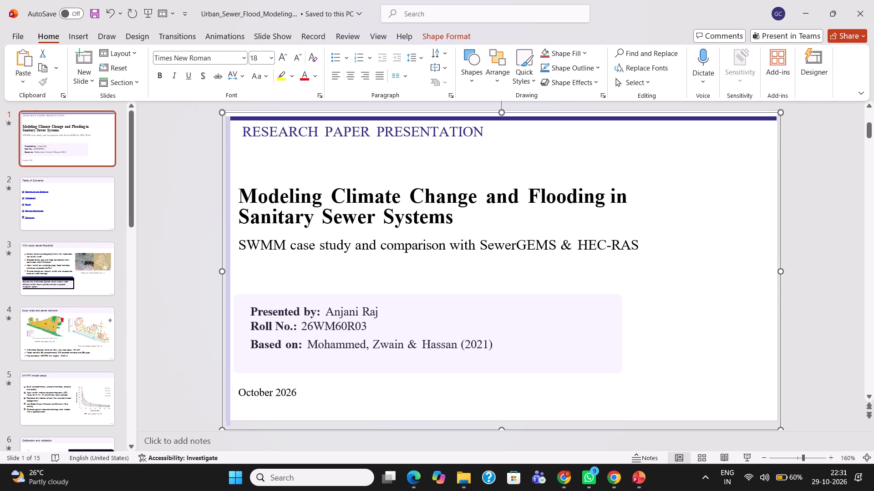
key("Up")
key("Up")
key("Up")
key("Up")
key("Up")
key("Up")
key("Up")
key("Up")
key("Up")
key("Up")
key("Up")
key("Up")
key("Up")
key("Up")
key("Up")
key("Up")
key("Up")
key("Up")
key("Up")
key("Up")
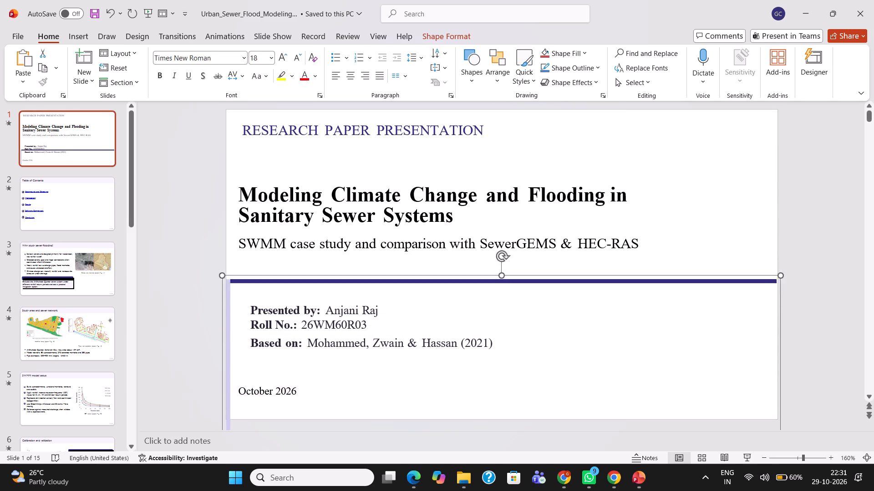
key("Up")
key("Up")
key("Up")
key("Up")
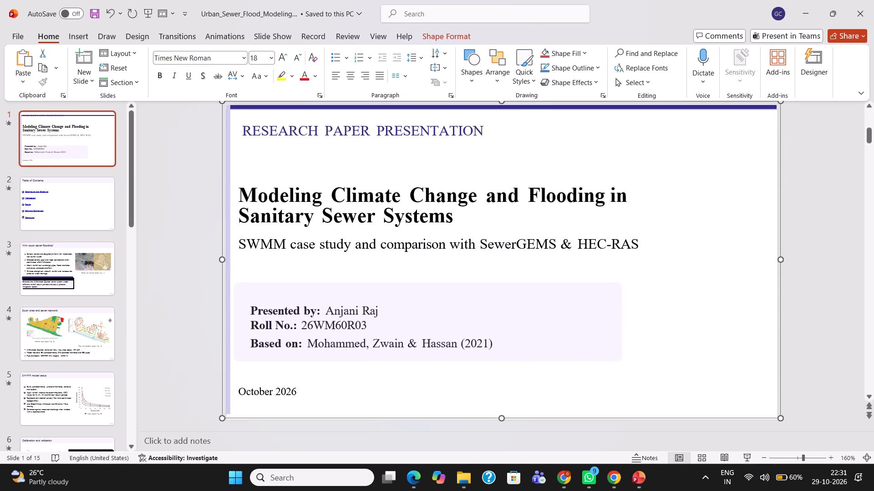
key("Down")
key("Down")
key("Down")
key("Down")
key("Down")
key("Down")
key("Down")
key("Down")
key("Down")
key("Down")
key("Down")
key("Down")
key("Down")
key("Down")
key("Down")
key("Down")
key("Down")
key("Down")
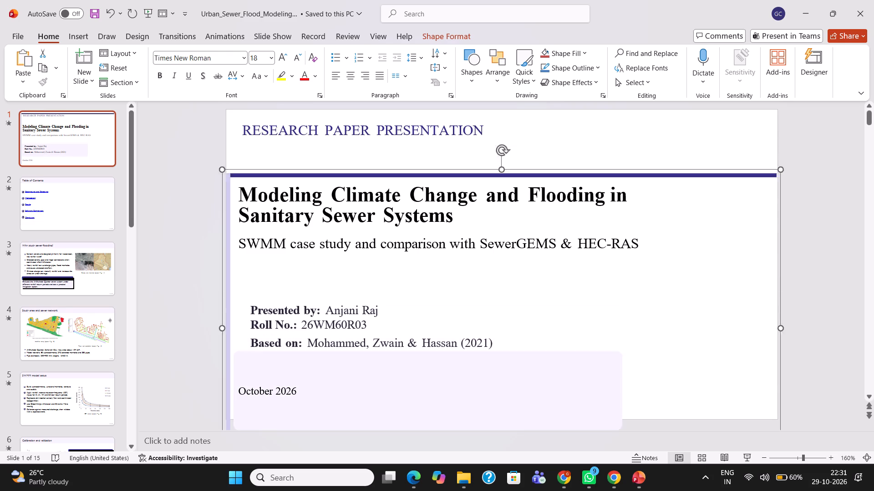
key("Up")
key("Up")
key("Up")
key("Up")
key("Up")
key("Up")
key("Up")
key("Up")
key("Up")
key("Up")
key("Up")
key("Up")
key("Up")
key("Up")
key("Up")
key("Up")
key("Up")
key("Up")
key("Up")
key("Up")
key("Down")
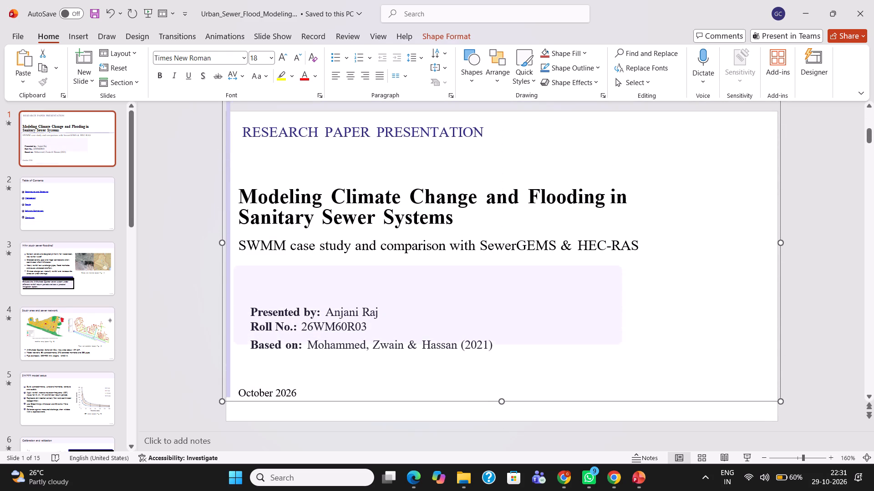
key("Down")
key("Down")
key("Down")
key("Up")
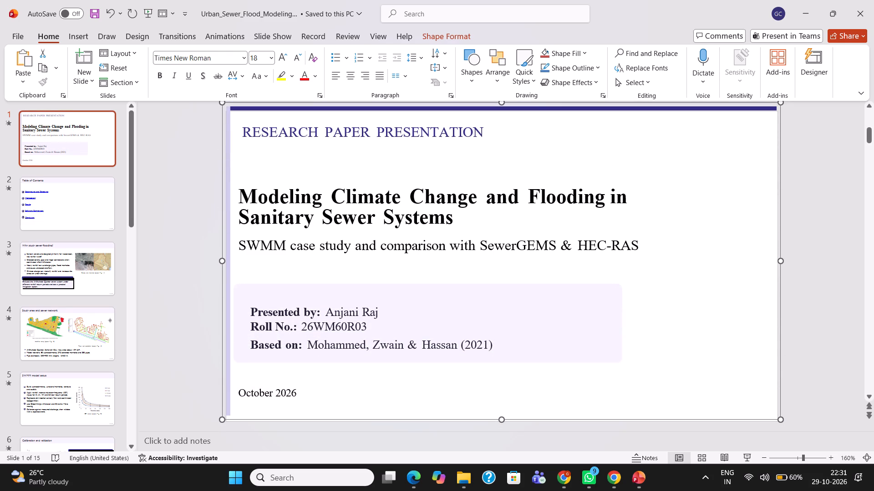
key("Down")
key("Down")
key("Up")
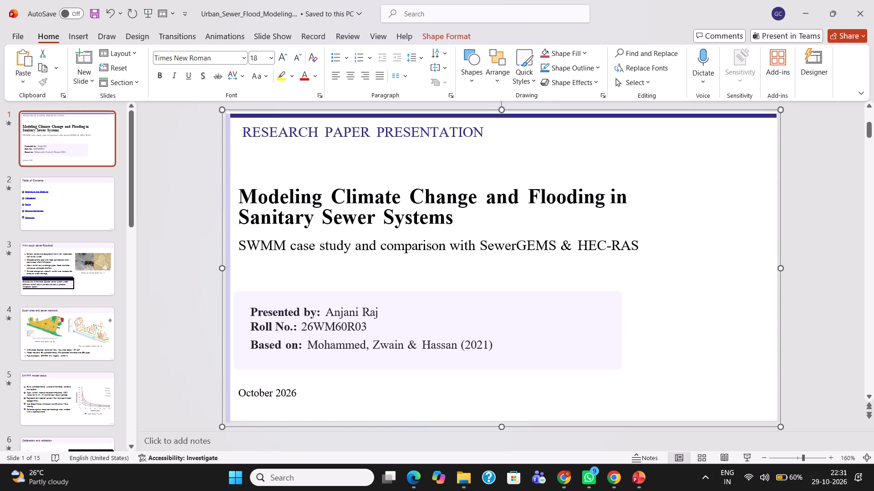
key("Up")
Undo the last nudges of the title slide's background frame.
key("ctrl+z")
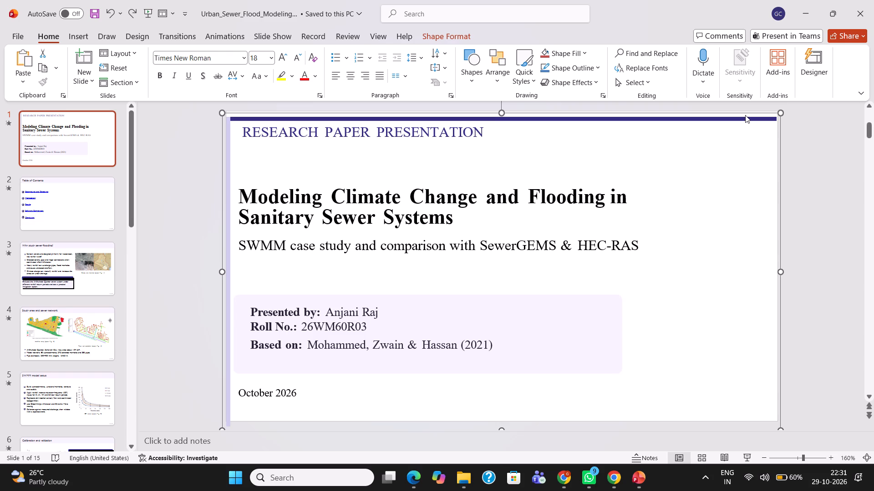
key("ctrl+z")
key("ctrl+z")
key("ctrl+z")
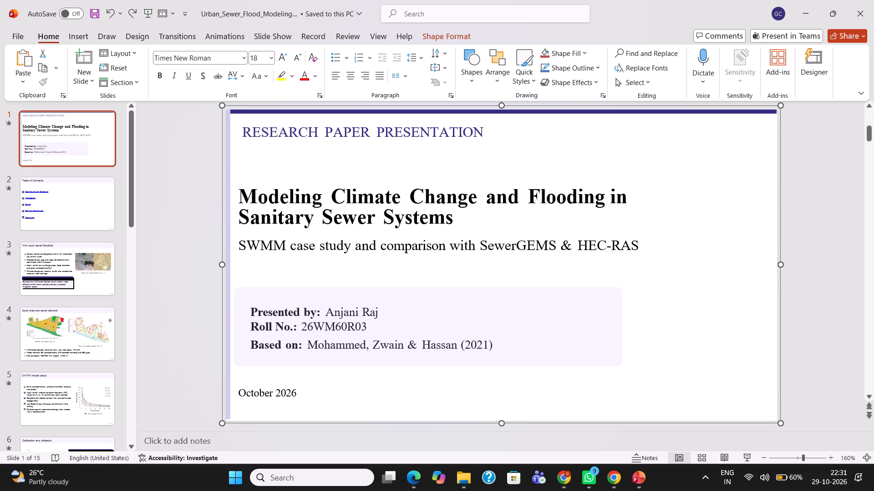
Set all text on the Table of Contents slide to Times New Roman.
left_click(102, 203)
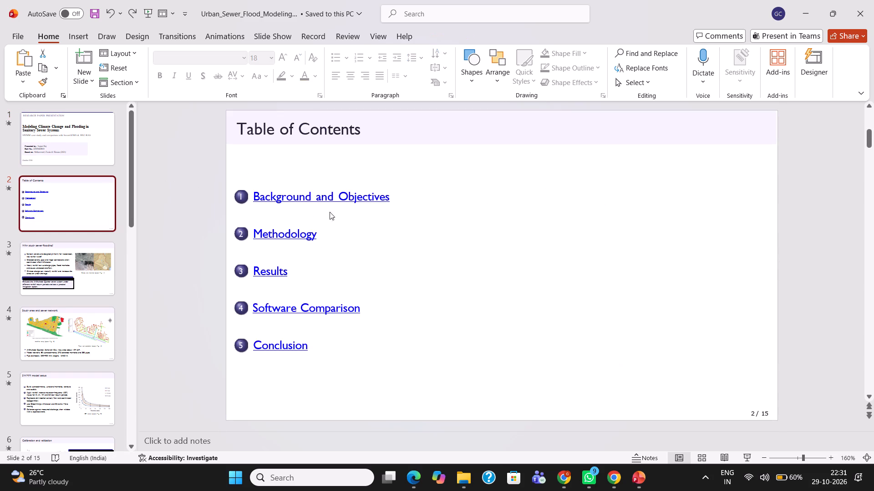
left_click(507, 263)
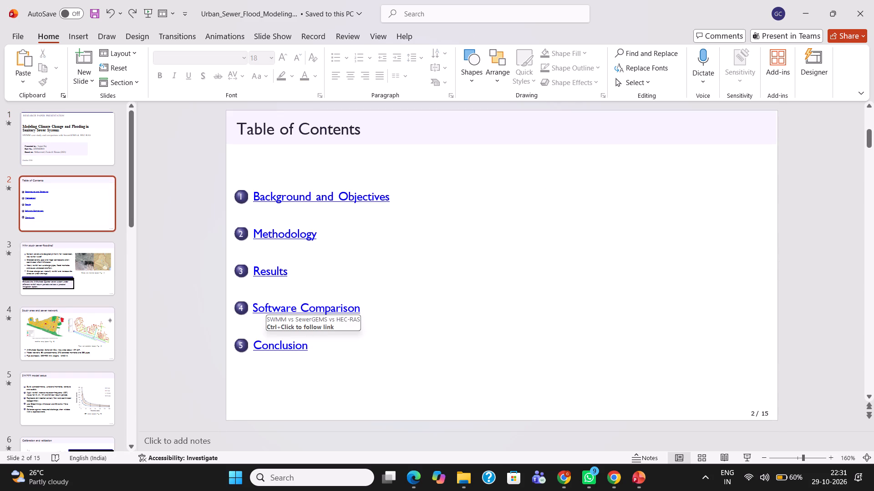
key("ctrl+a")
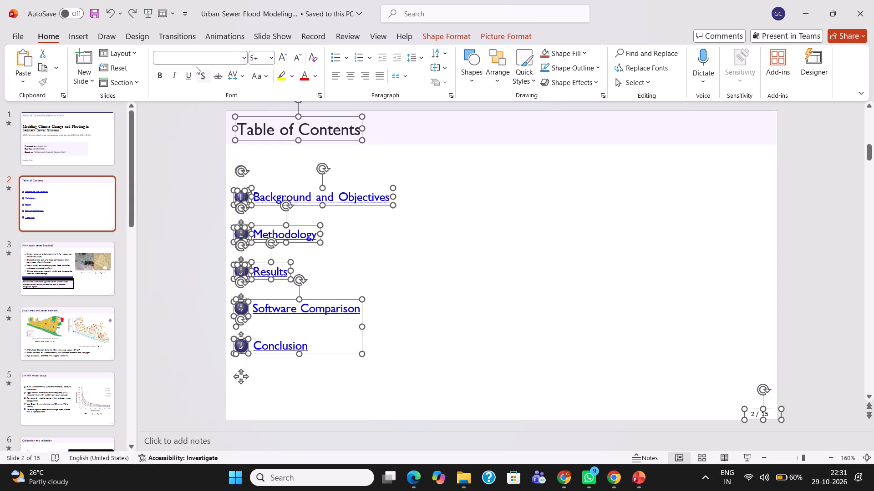
left_click(193, 58)
type("time")
key("Return")
left_click(431, 266)
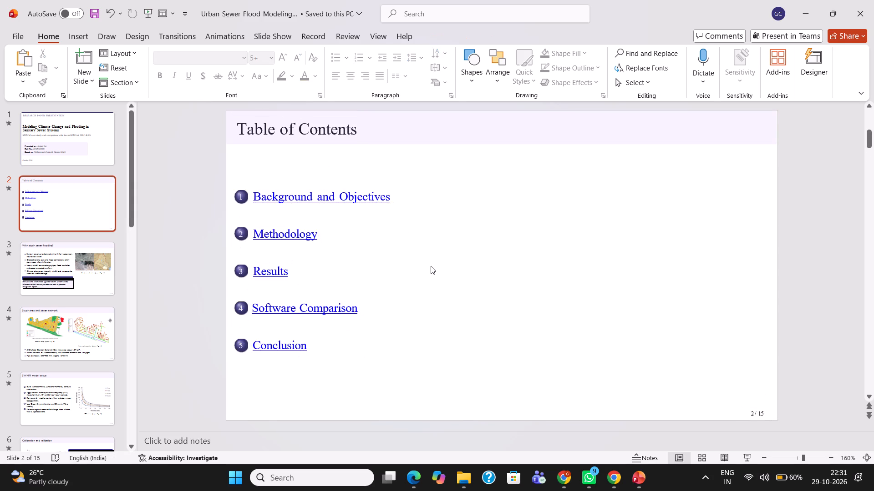
Delete the box graphic with black bars behind the study objective text on the "Why study sewer flooding?" slide.
left_click(63, 266)
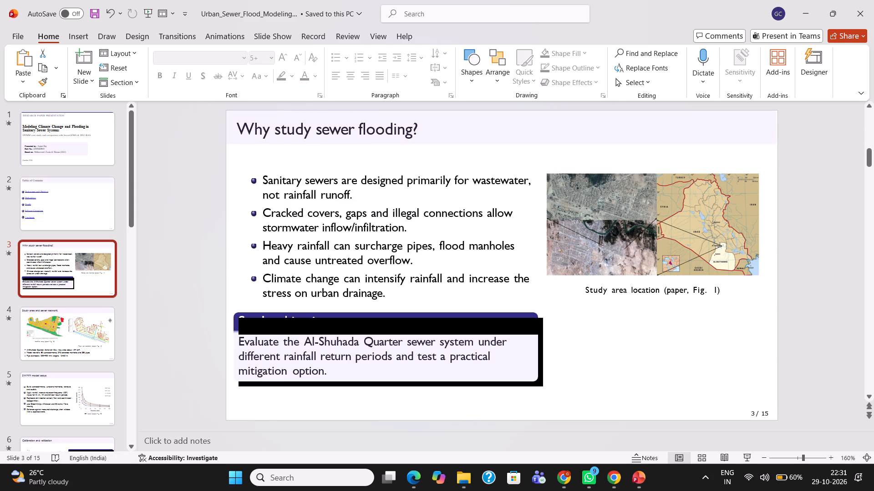
left_click(459, 383)
key("Down")
key("Down")
key("Down")
key("Down")
key("Down")
key("Down")
key("Down")
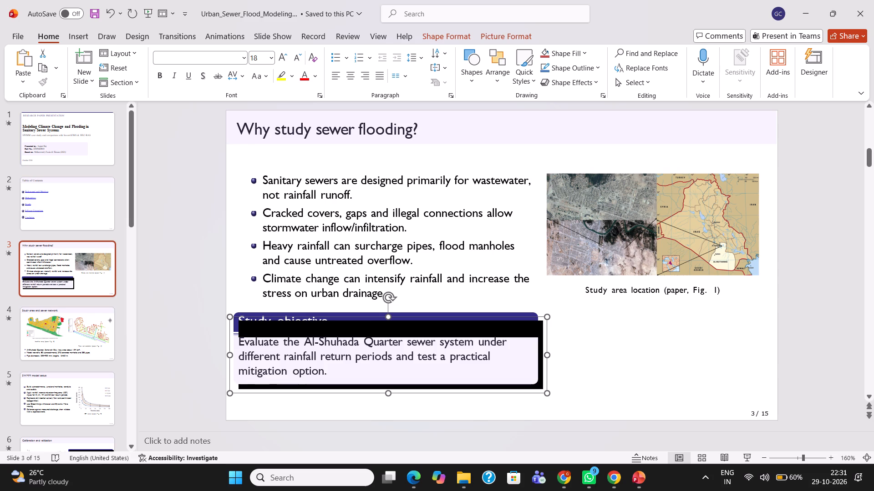
key("Up")
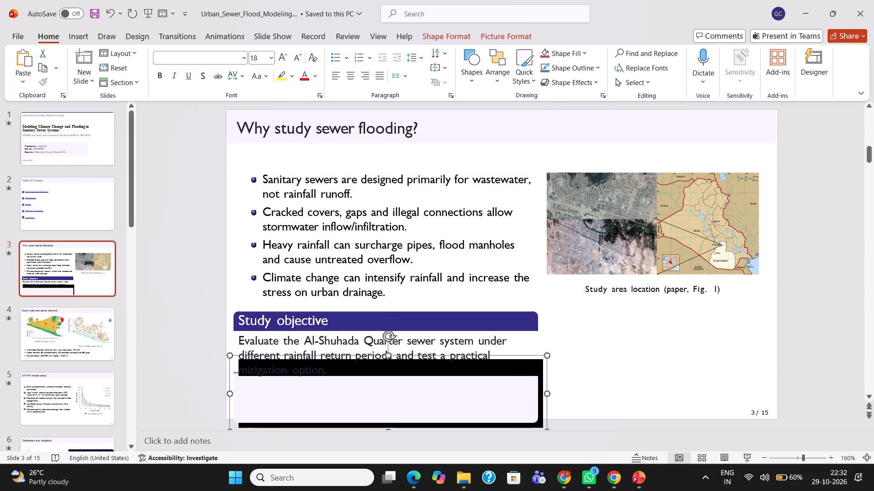
key("Delete")
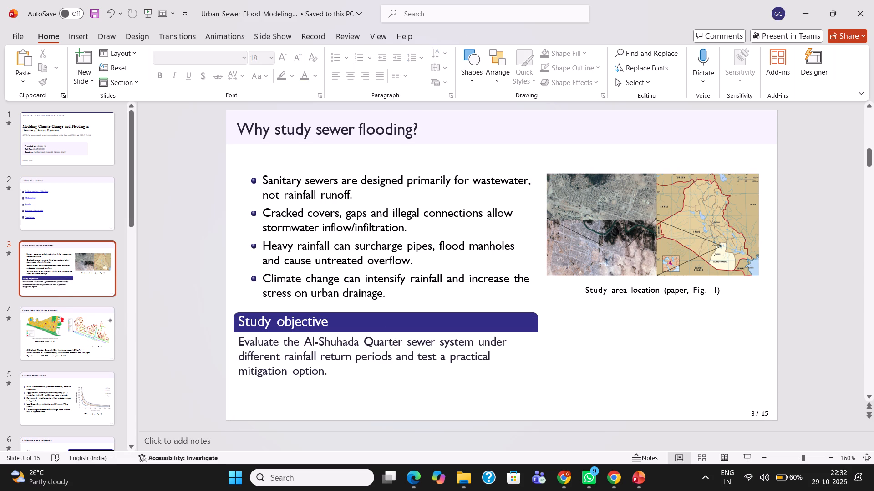
left_click(559, 371)
Set all text on the "Why study sewer flooding?" slide to Times New Roman.
key("ctrl+a")
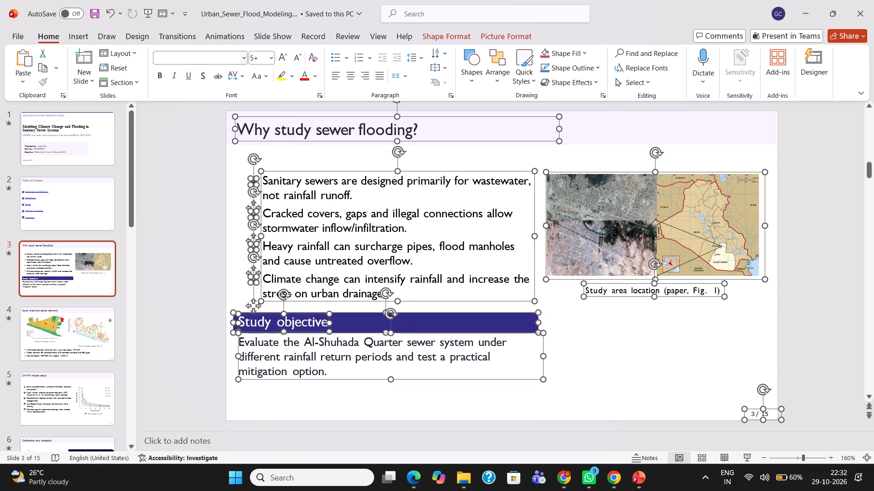
left_click(188, 58)
type("tu")
key("BackSpace")
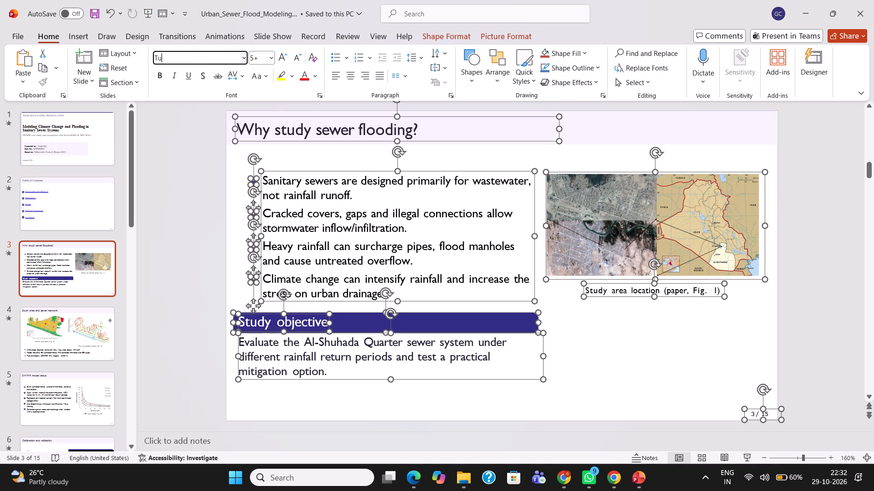
key("BackSpace")
type("ime")
key("Return")
left_click(646, 386)
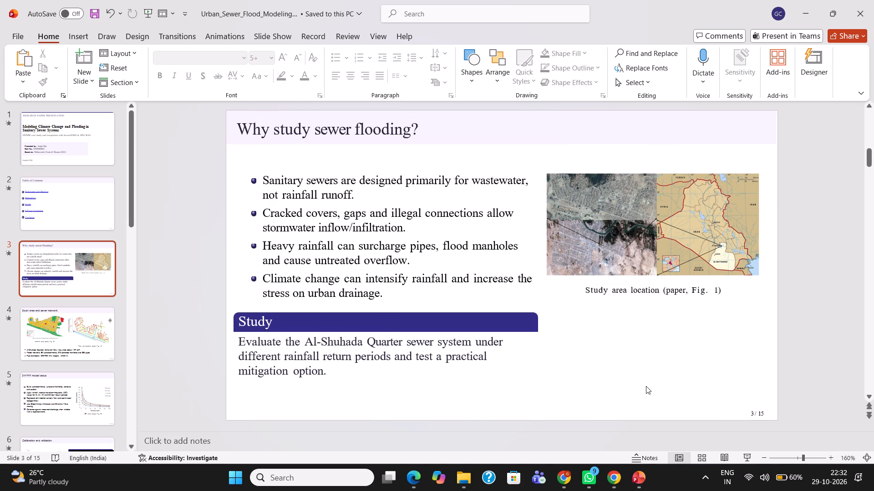
Set all text on the "Study area and sewer network" slide to Times New Roman.
left_click(97, 317)
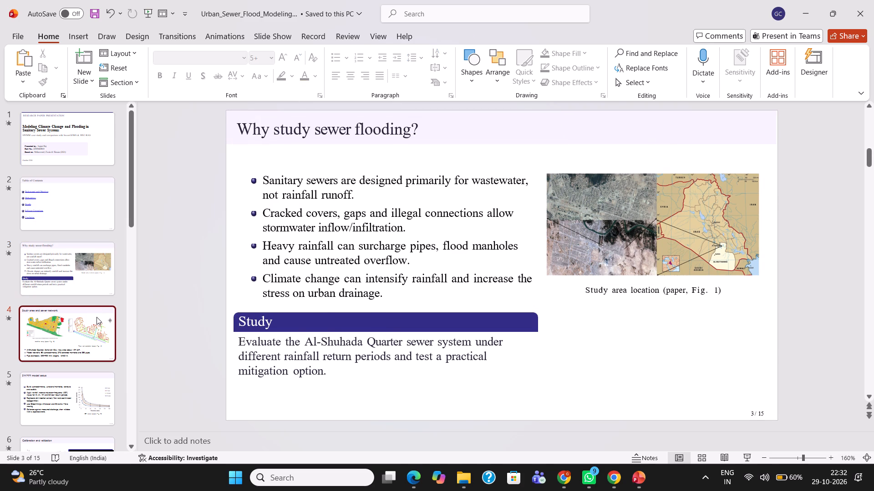
left_click(191, 337)
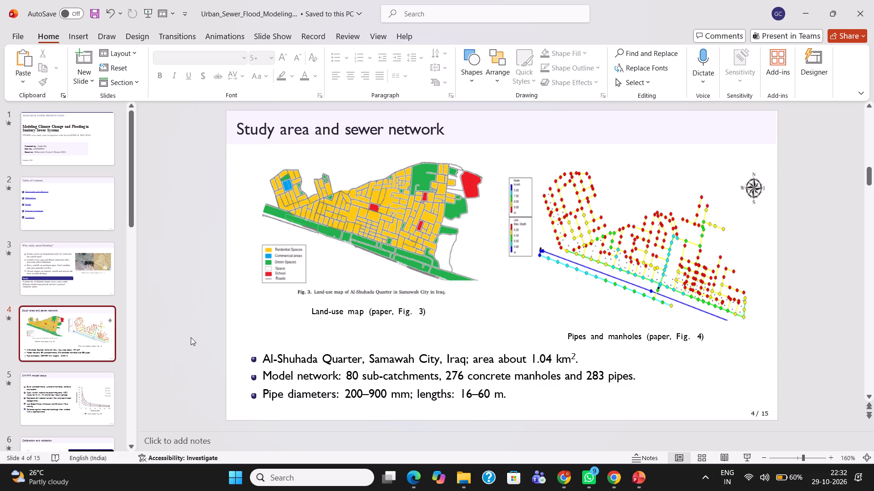
key("ctrl+a")
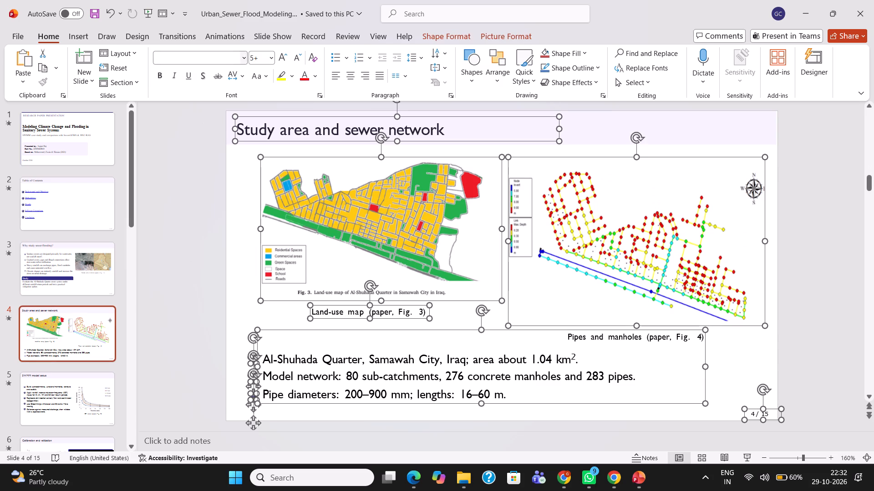
left_click(183, 58)
type("time")
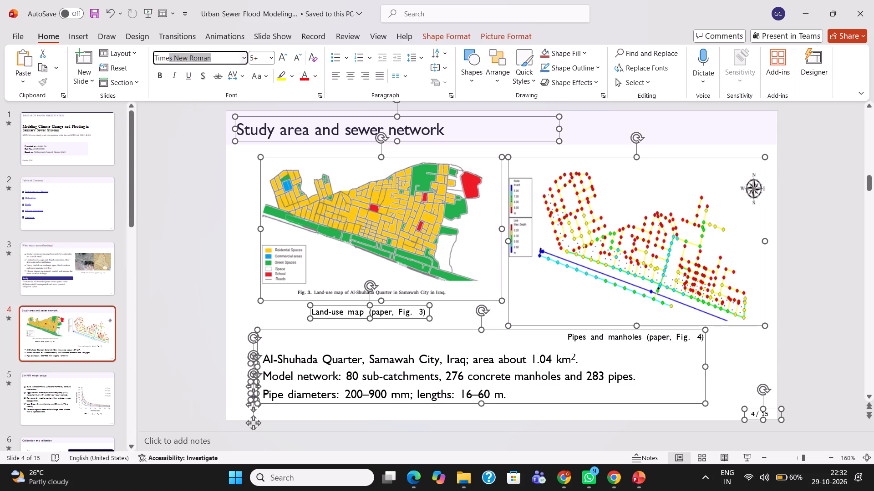
key("Return")
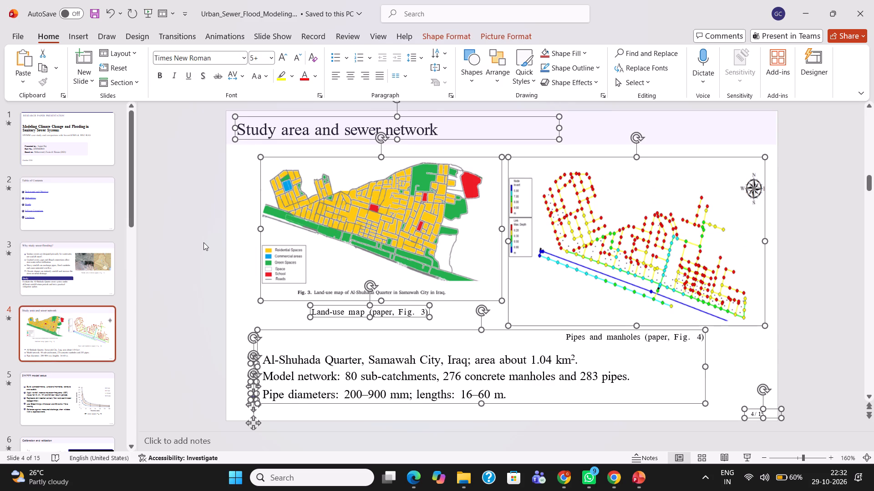
Set all text on the "SWMM model setup" slide to Times New Roman.
left_click(203, 245)
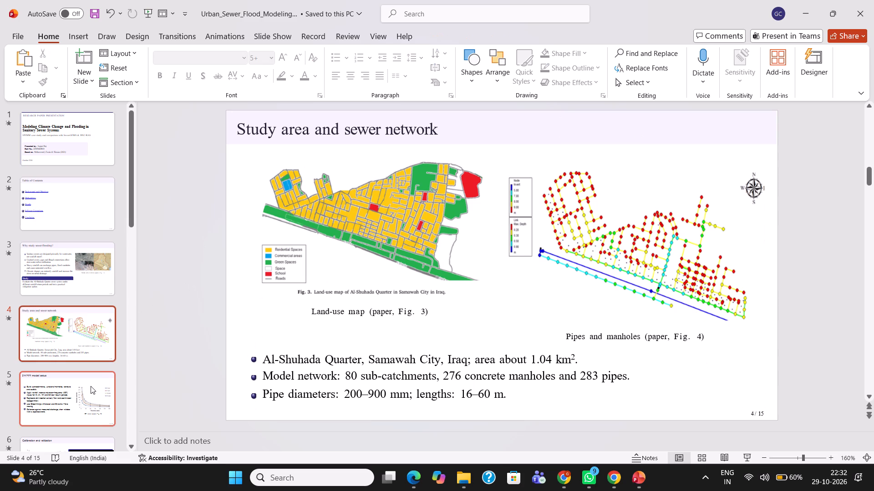
left_click(91, 386)
key("ctrl+a")
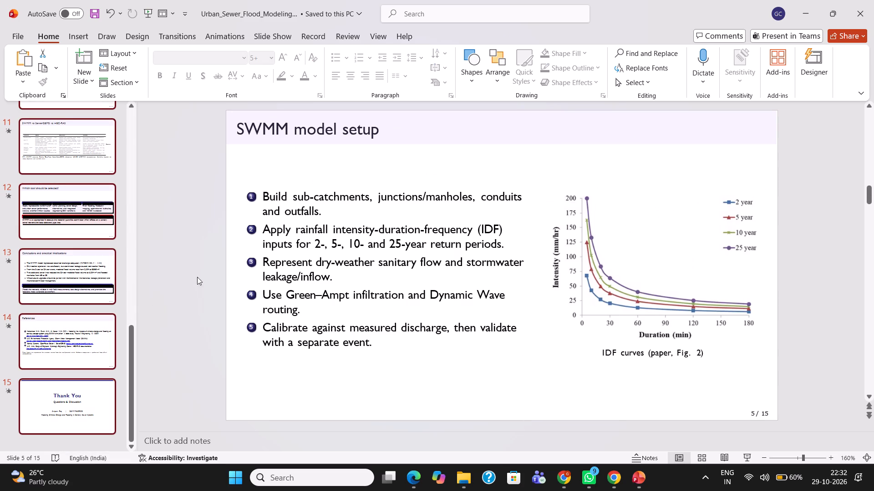
left_click(294, 391)
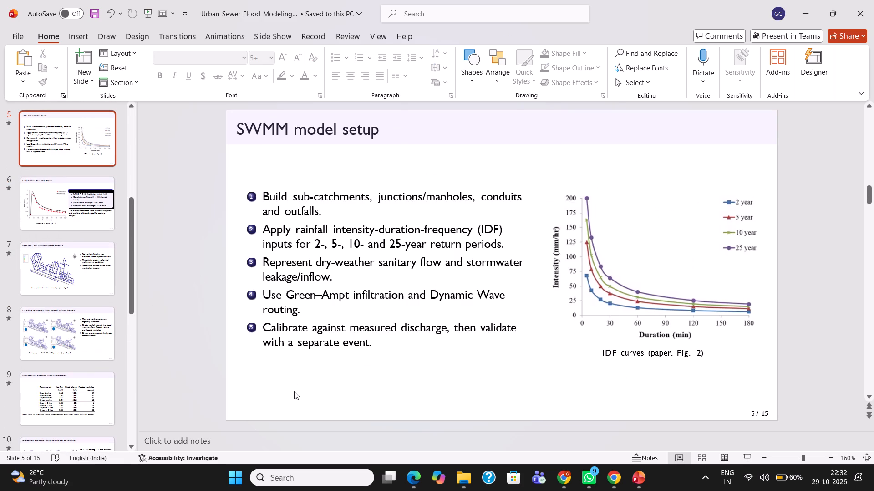
key("ctrl+a")
left_click(184, 55)
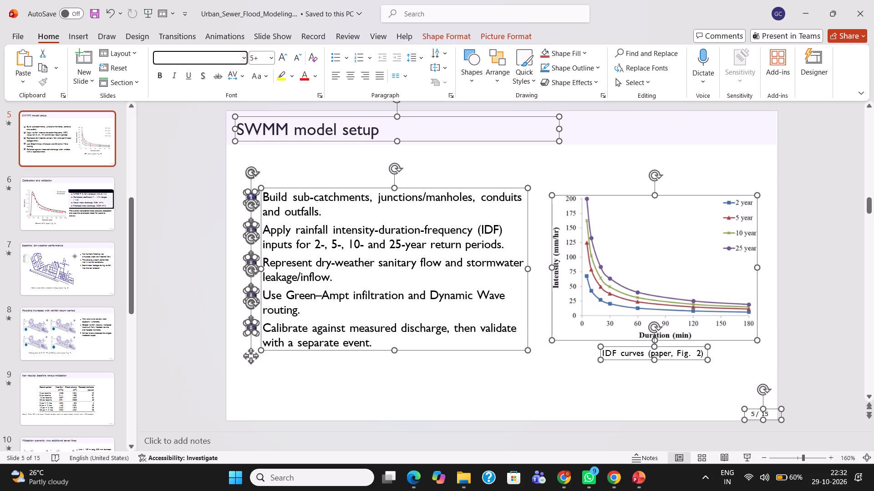
type("time")
key("Return")
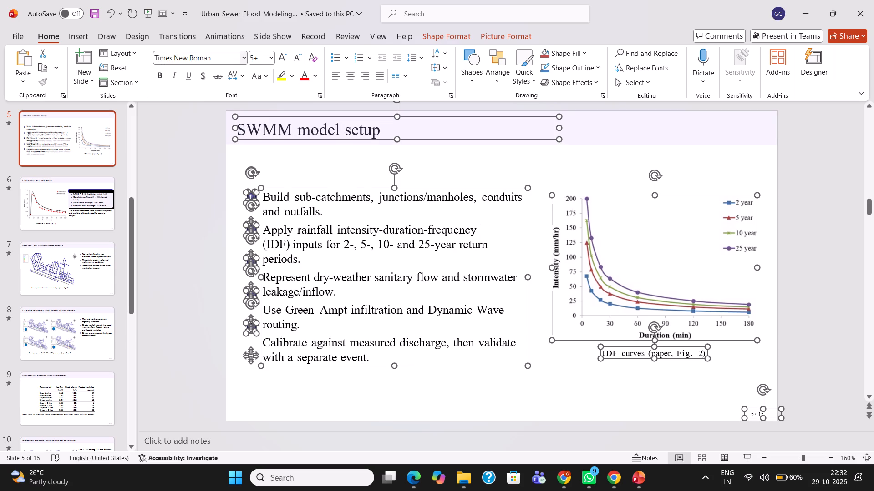
left_click(174, 247)
Delete the box graphic with black bars behind the validation statistics on the "Calibration and validation" slide.
left_click(84, 200)
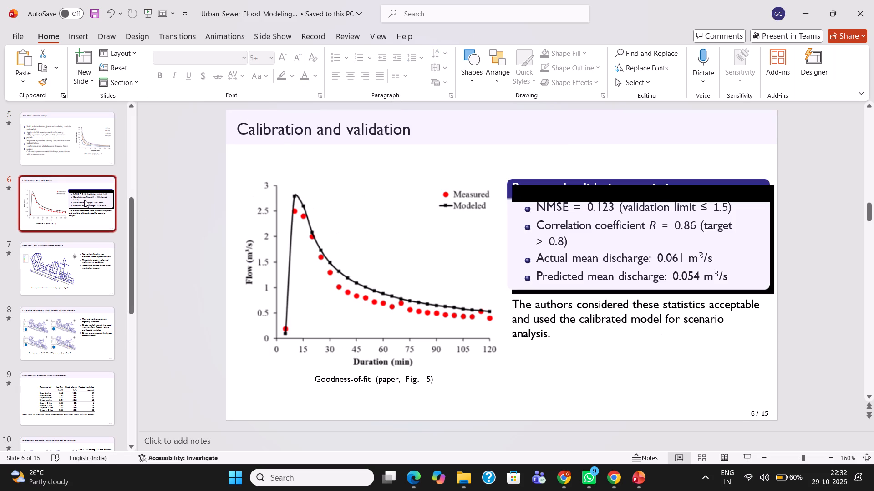
left_click(746, 199)
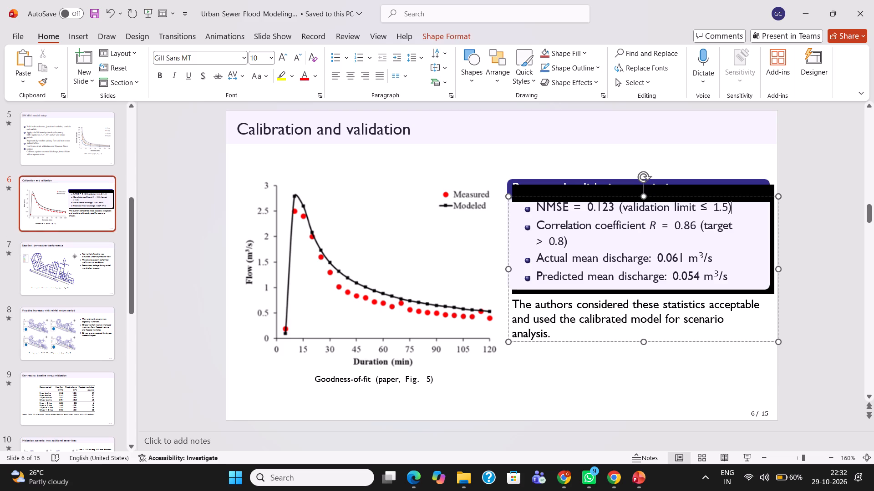
key("Down")
key("Down")
key("Down")
left_click(868, 246)
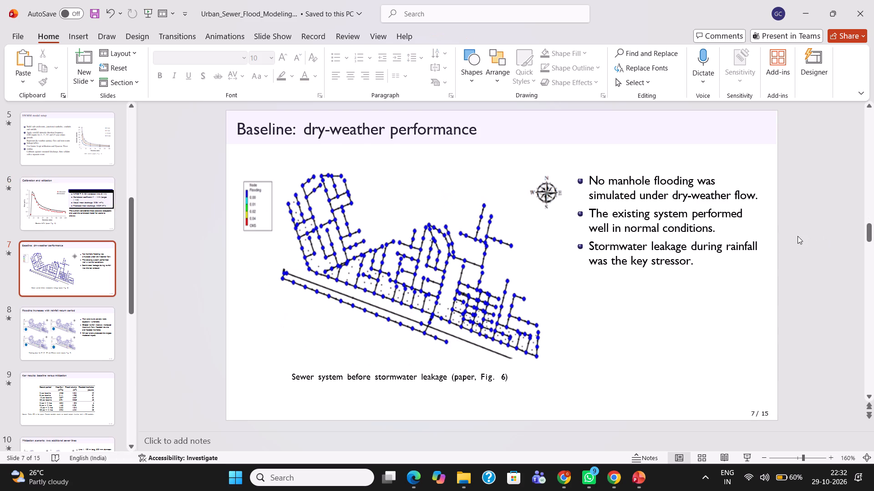
key("Up")
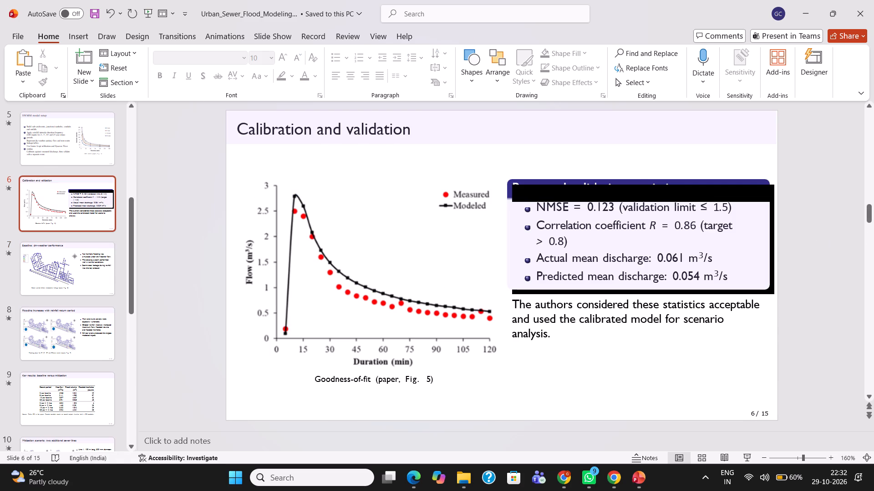
left_click(767, 194)
key("Down")
key("Down")
key("Down")
key("Down")
key("Down")
key("Down")
key("Down")
key("Down")
key("Down")
key("Down")
key("Down")
key("Down")
key("Down")
key("Down")
key("Down")
key("Down")
key("Down")
key("Down")
key("Down")
key("Down")
key("Down")
key("Down")
key("Down")
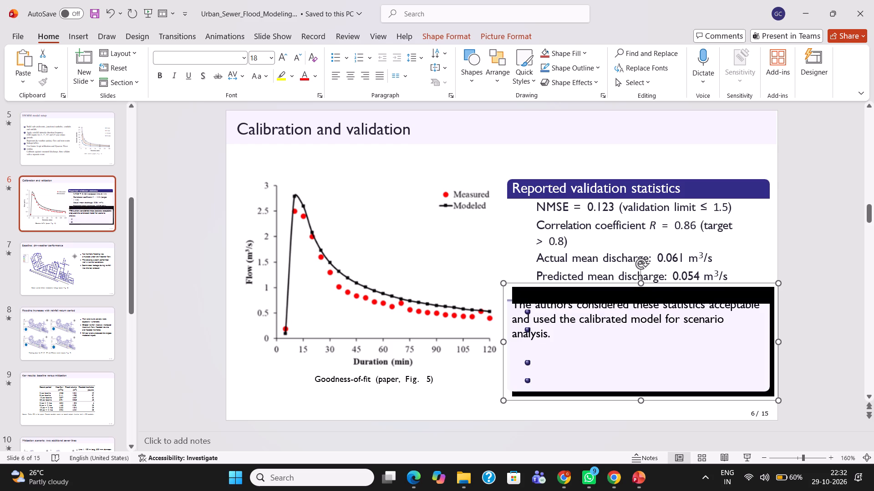
key("Down")
key("Down")
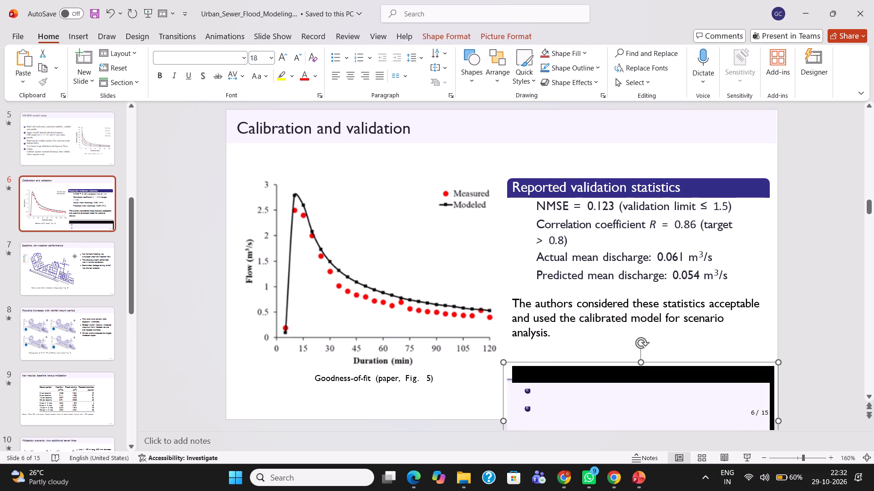
key("Delete")
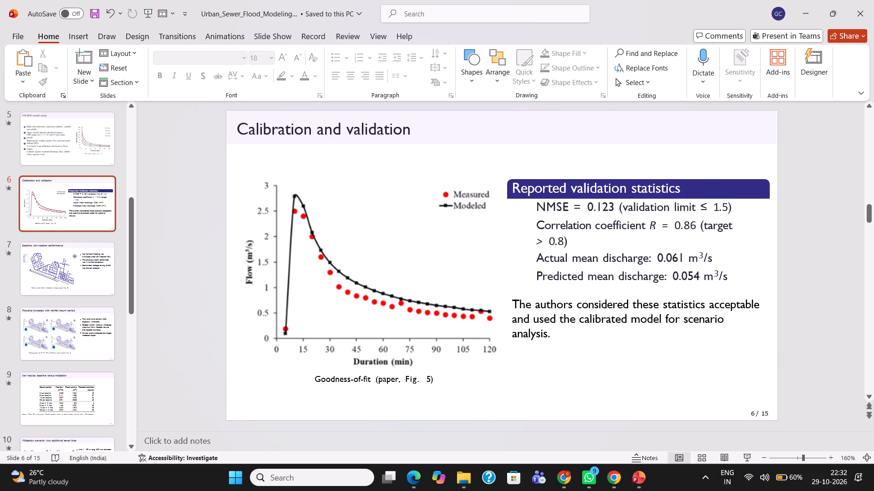
Set all text on the "Calibration and validation" slide to Times New Roman.
left_click(634, 396)
key("ctrl+a")
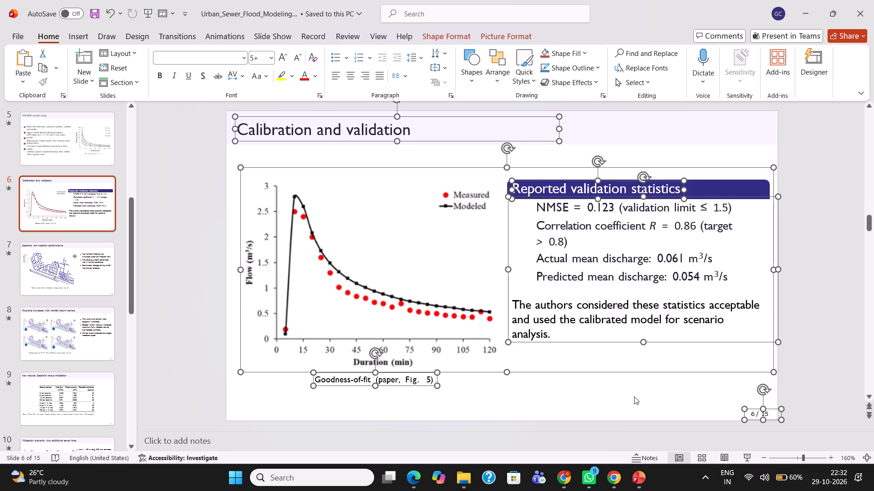
left_click(188, 54)
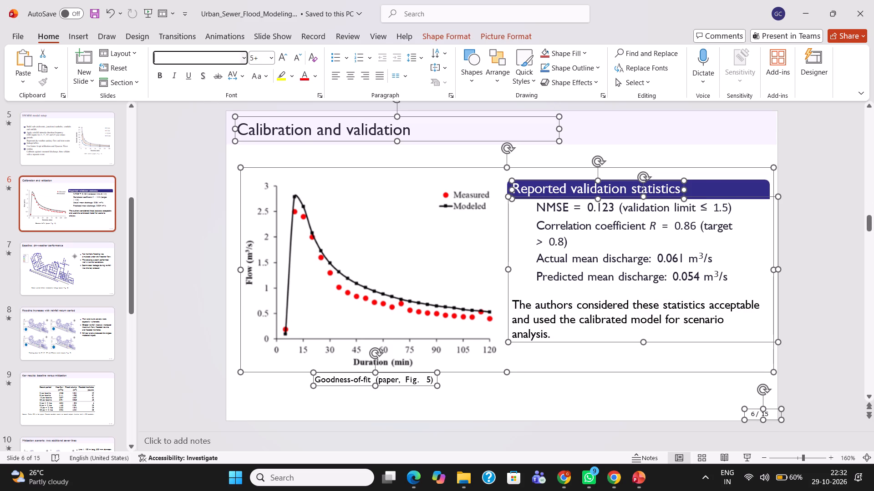
type("time")
key("Return")
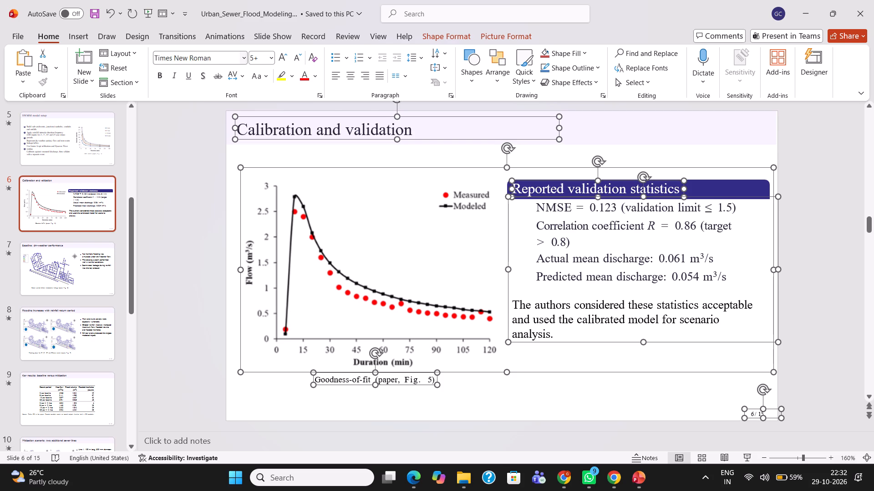
left_click(820, 267)
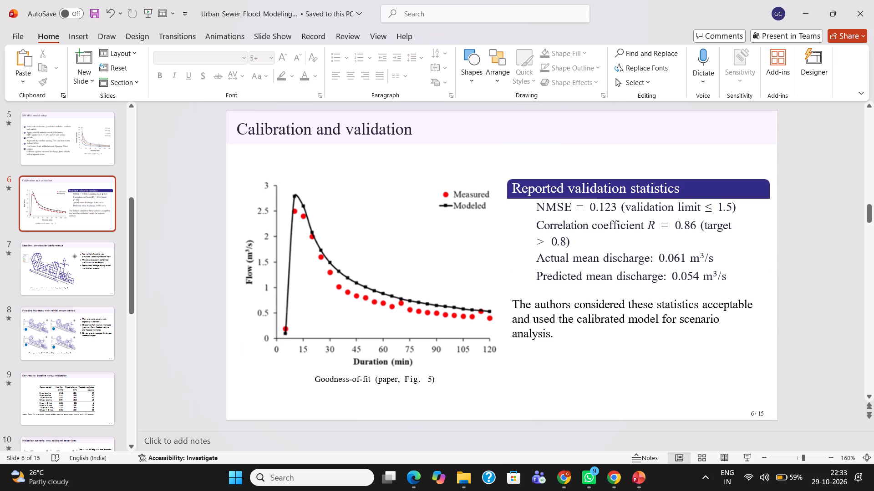
Set all text on the "Baseline: dry-weather performance" slide to Times New Roman.
left_click(87, 284)
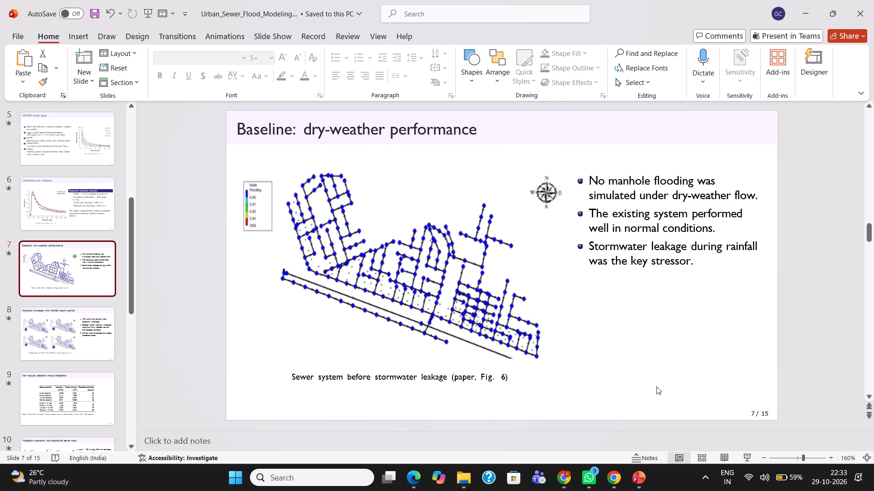
left_click(656, 386)
key("ctrl+a")
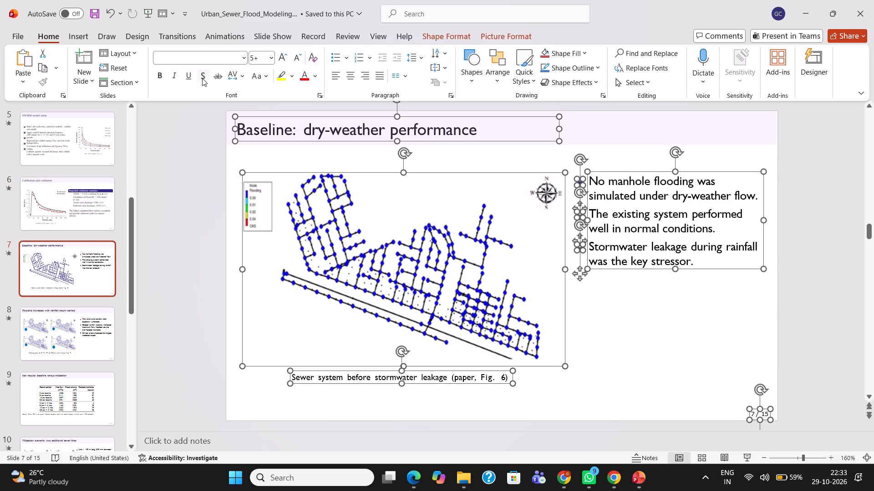
left_click(191, 57)
type("time")
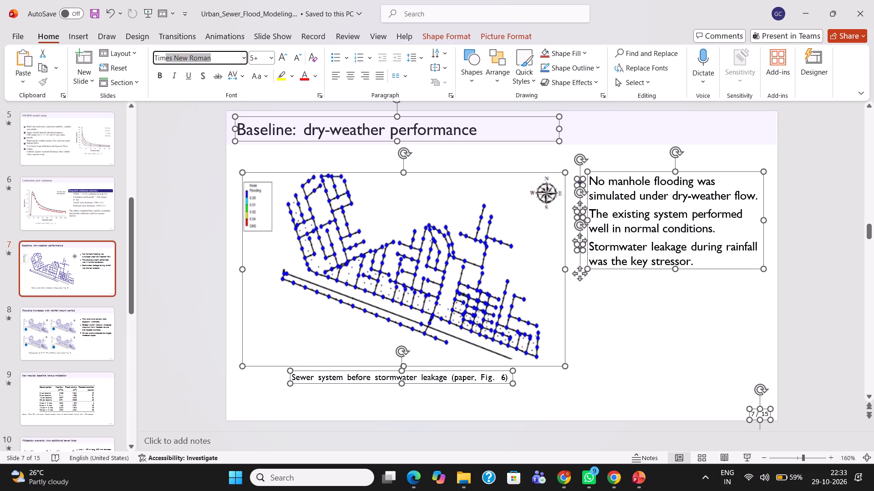
key("Return")
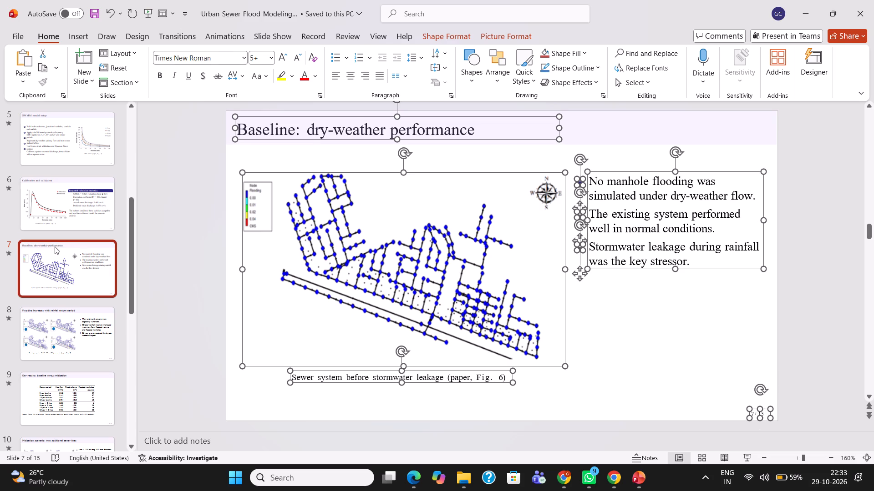
Set all text on the "Flooding increases with rainfall return period" slide to Times New Roman.
left_click(77, 331)
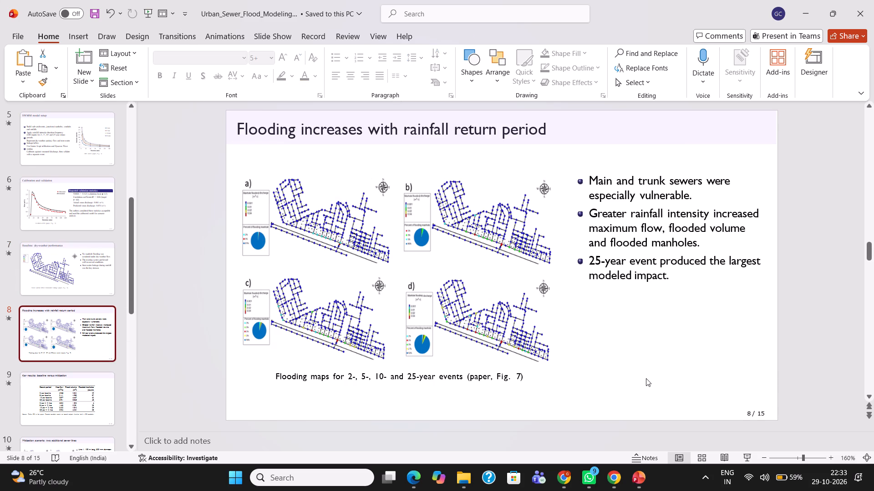
key("ctrl+a")
left_click(636, 357)
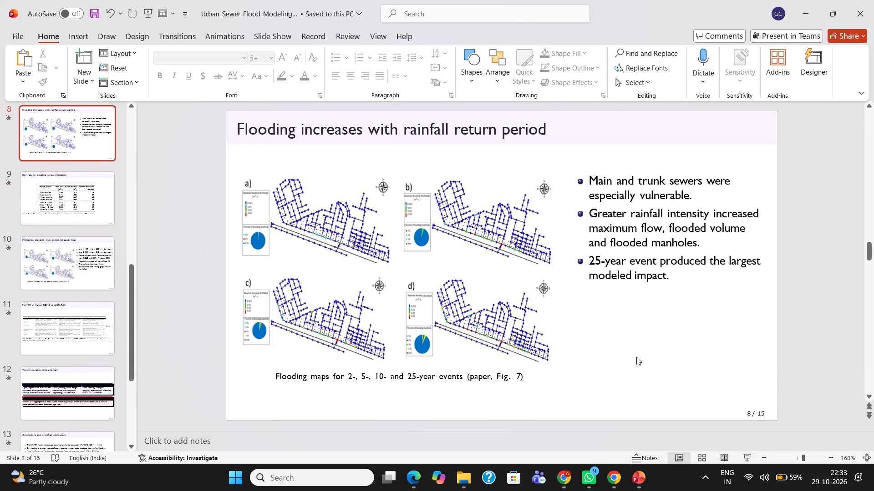
left_click(640, 315)
key("ctrl+a")
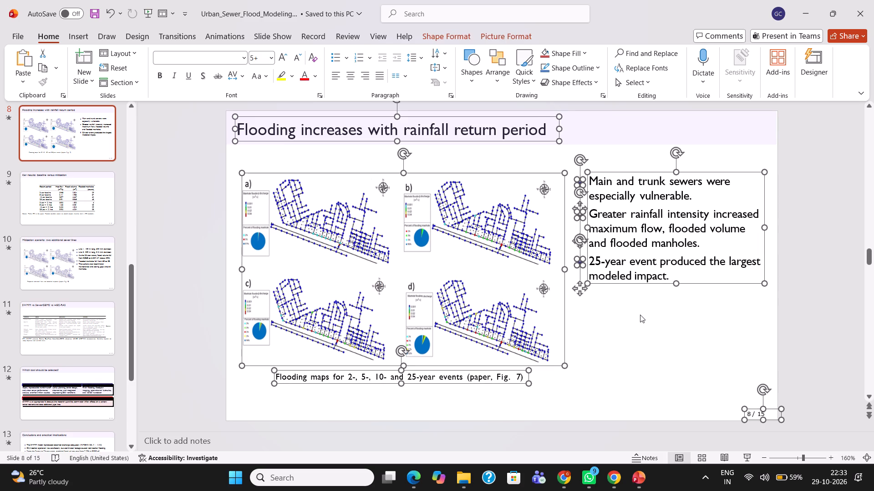
left_click(191, 58)
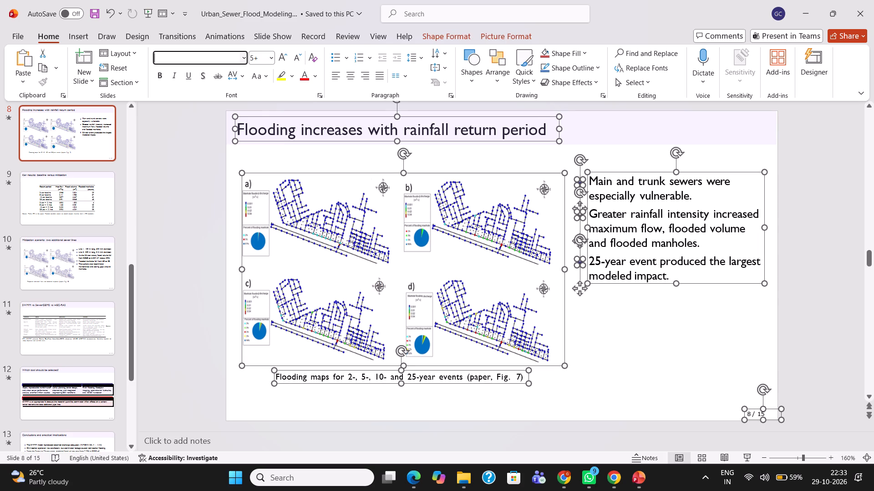
type("time")
key("Return")
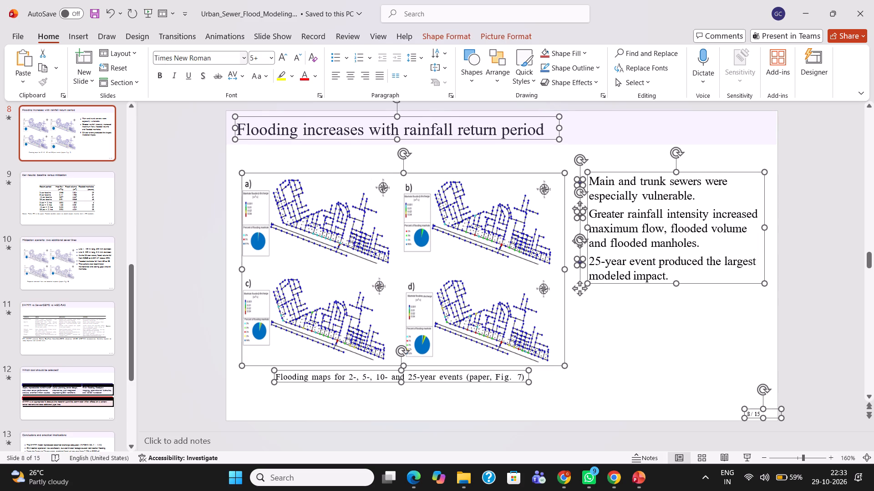
Apply Times New Roman to all objects together on the "Key results: baseline versus mitigation" slide.
left_click(76, 222)
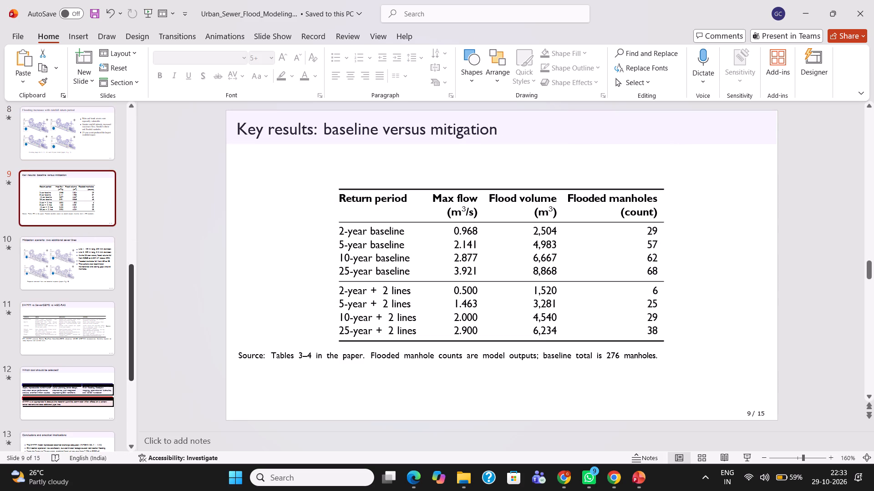
left_click(715, 354)
key("ctrl+a")
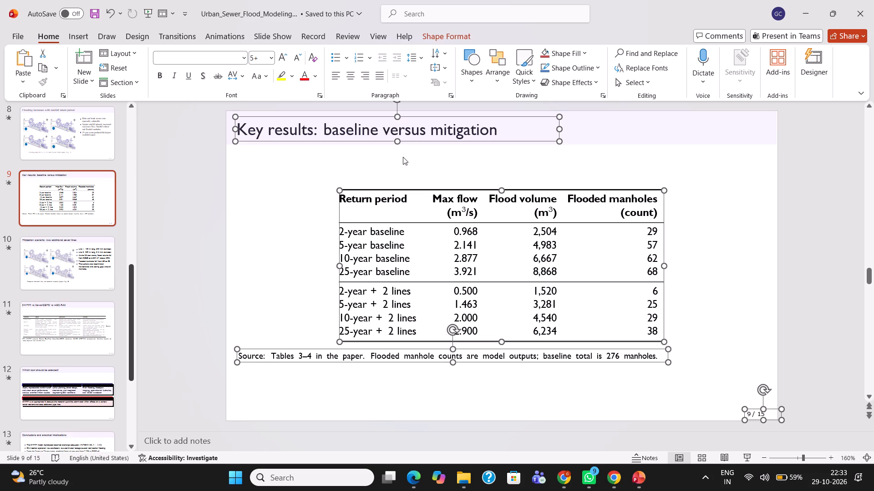
left_click(213, 63)
left_click(207, 58)
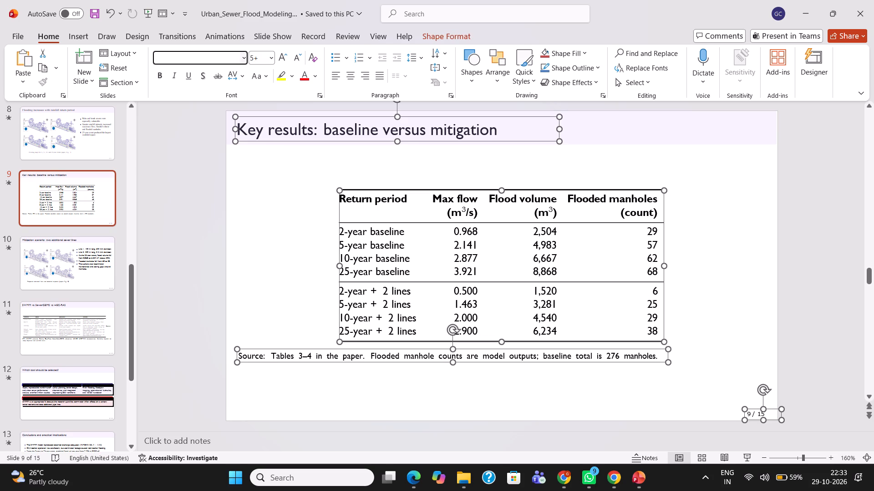
type("time")
key("Return")
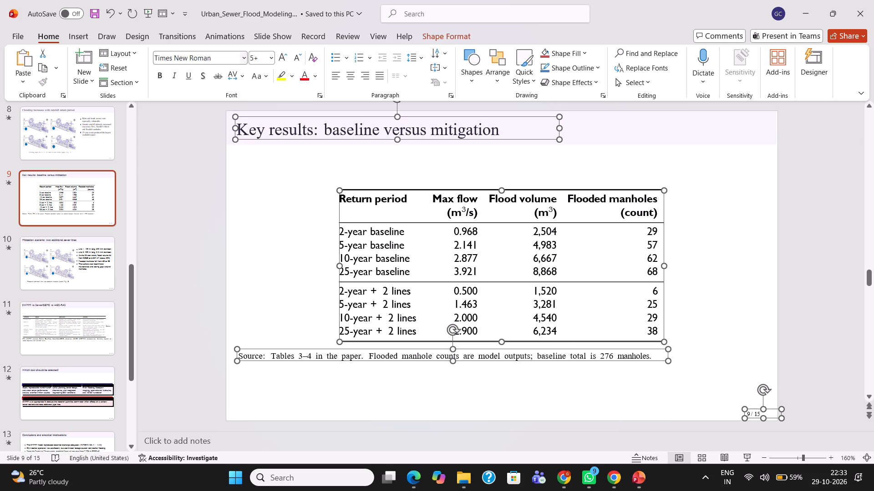
left_click(193, 407)
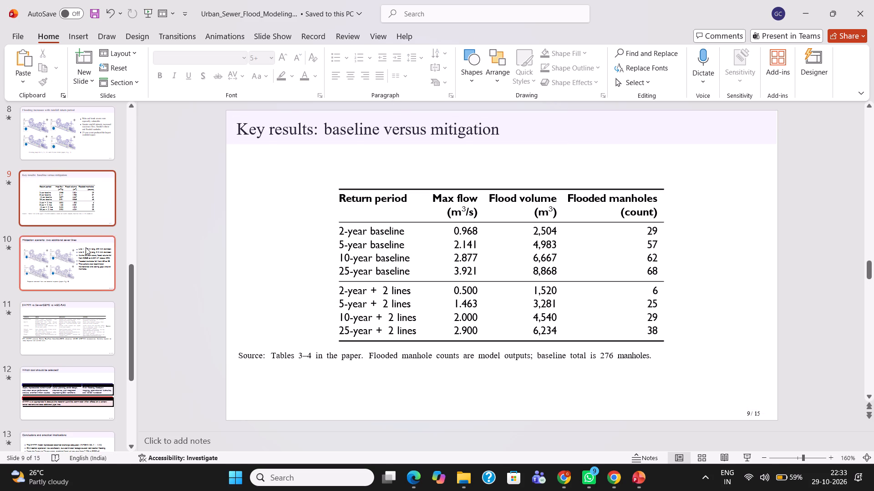
Set all text on the "Mitigation scenario: two additional sewer lines" slide to Times New Roman.
left_click(86, 247)
left_click(656, 338)
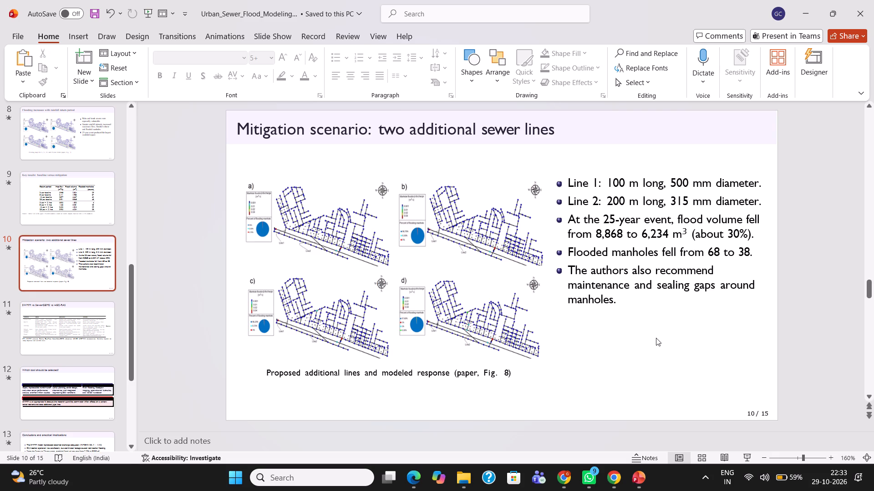
key("ctrl+a")
left_click(206, 59)
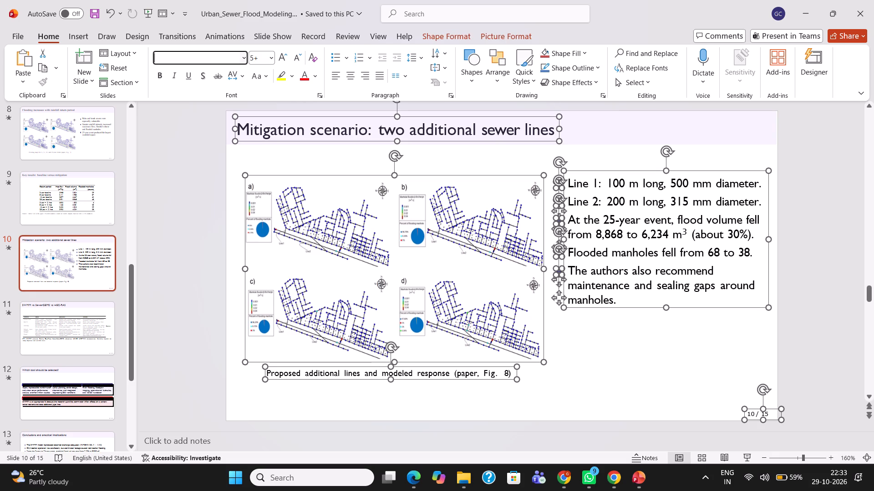
type("time")
key("Return")
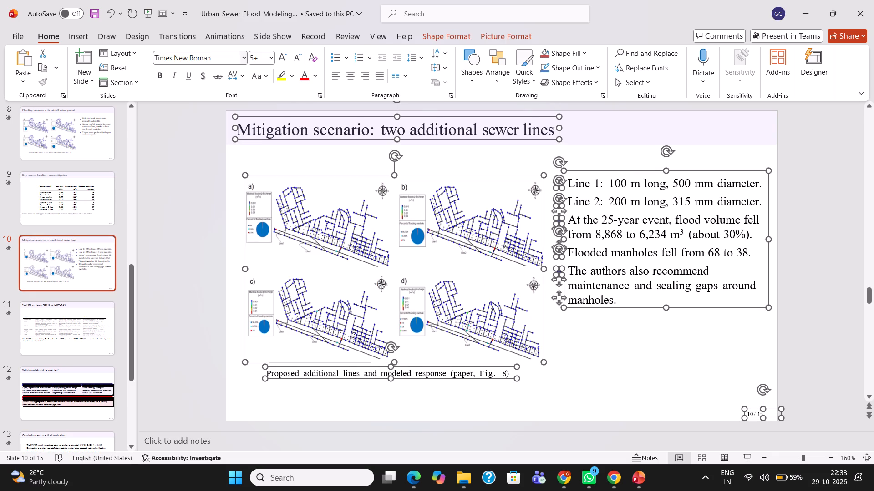
Set all text on the "SWMM vs SewerGEMS vs HEC-RAS" slide to Times New Roman.
left_click(68, 330)
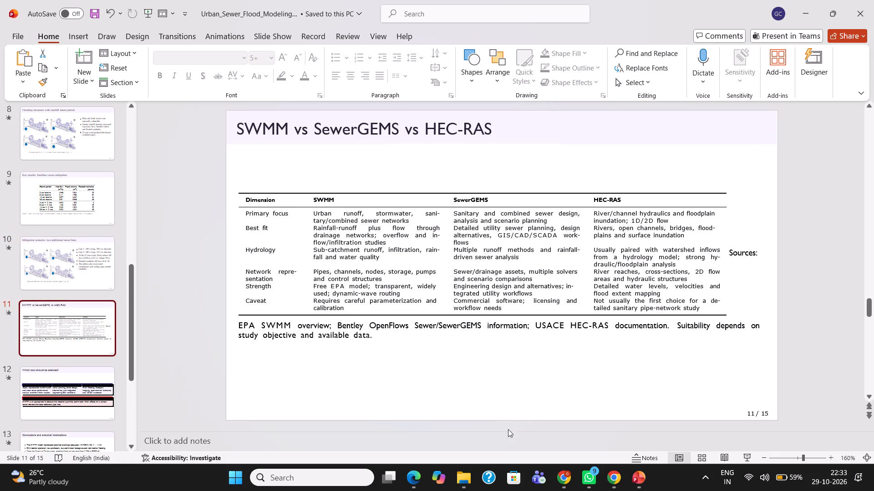
left_click(493, 381)
key("ctrl+a")
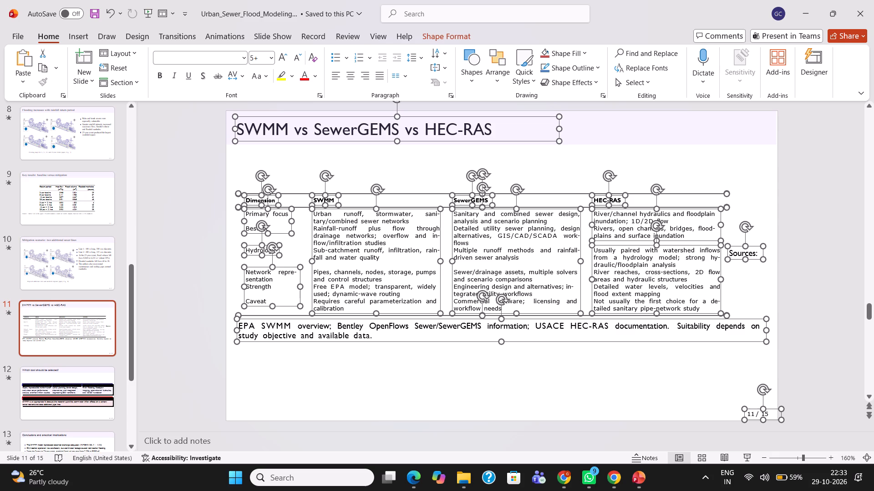
left_click(180, 60)
type("time")
key("Return")
left_click(170, 306)
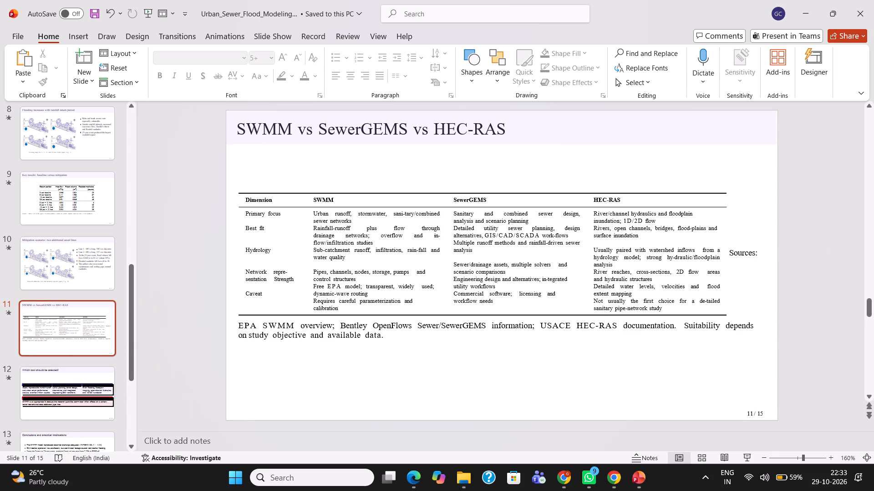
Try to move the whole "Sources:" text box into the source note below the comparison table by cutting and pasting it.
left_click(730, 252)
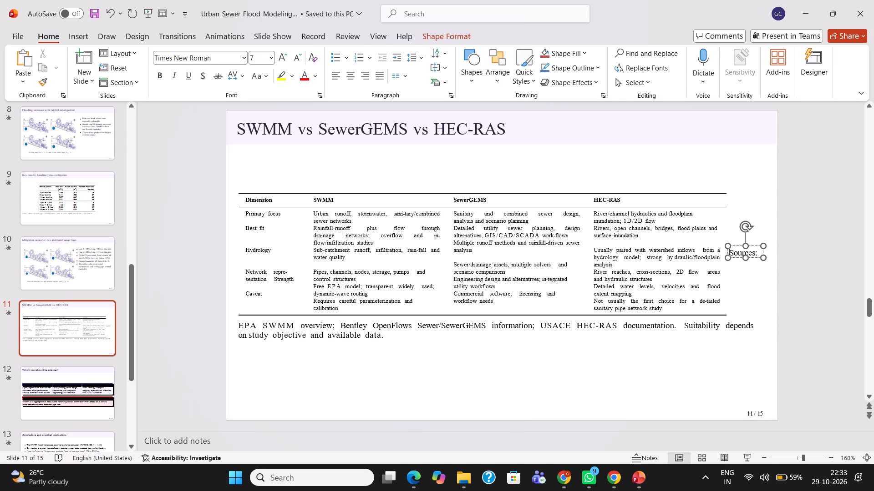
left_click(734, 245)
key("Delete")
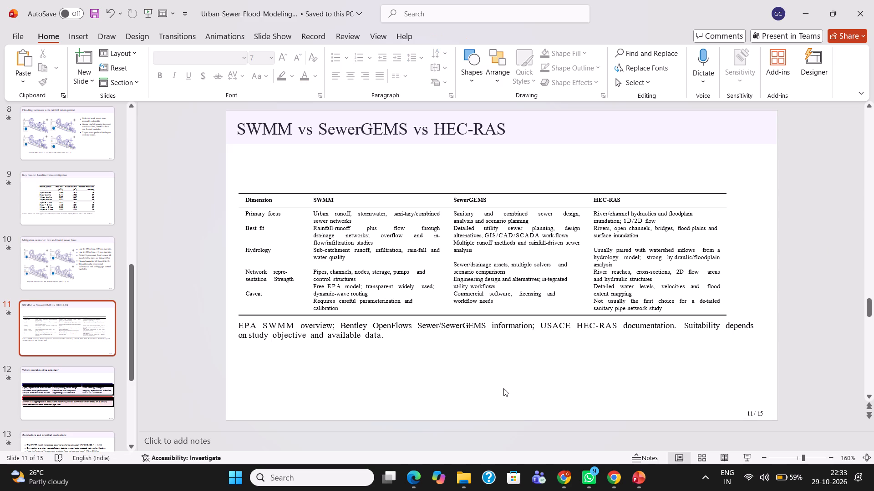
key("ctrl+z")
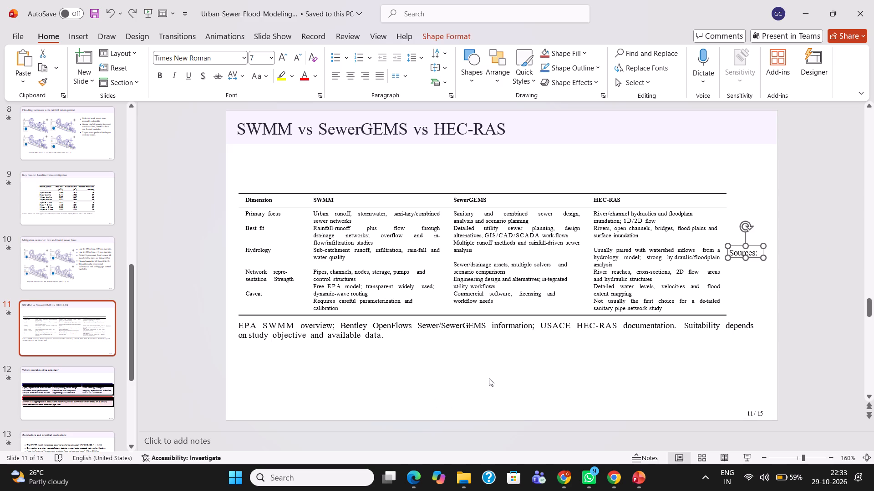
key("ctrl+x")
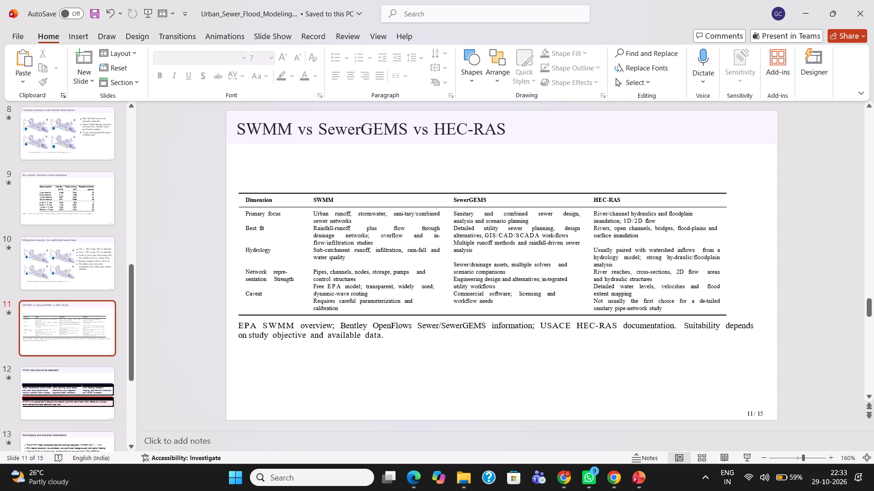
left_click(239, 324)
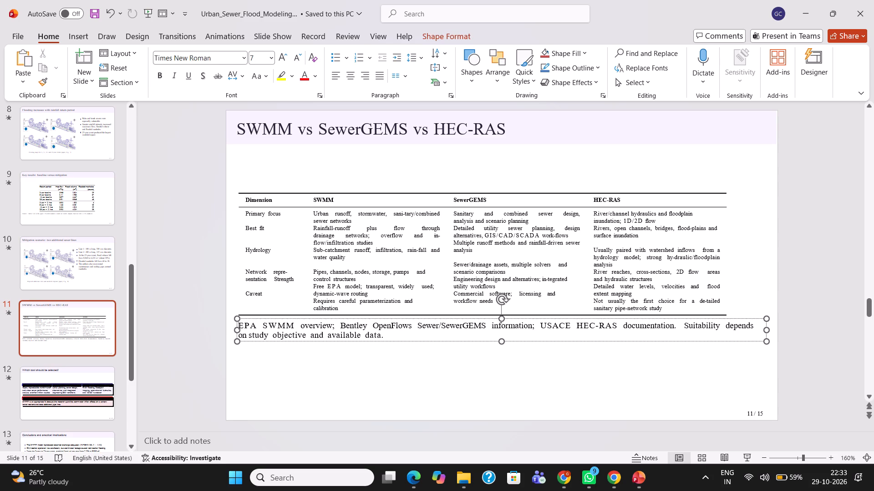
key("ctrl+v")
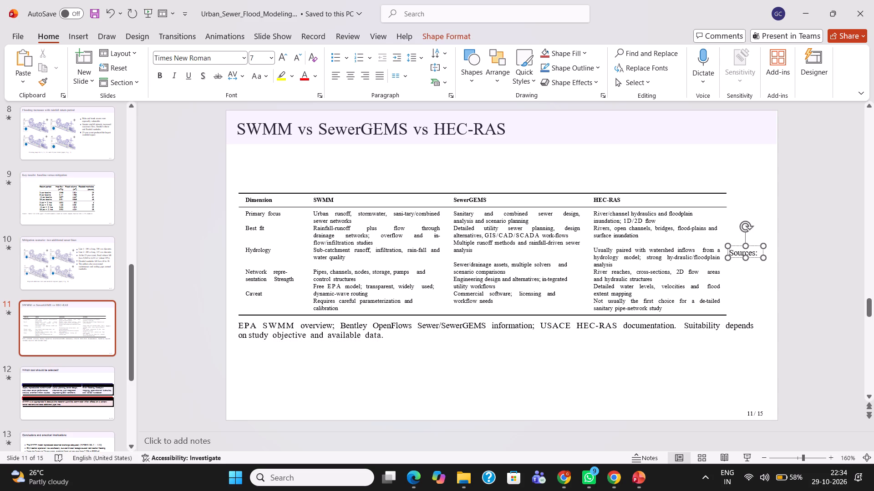
Move the "Sources:" text out of its box beside the table to the start of the source note below the table.
left_click_drag(757, 253, 743, 252)
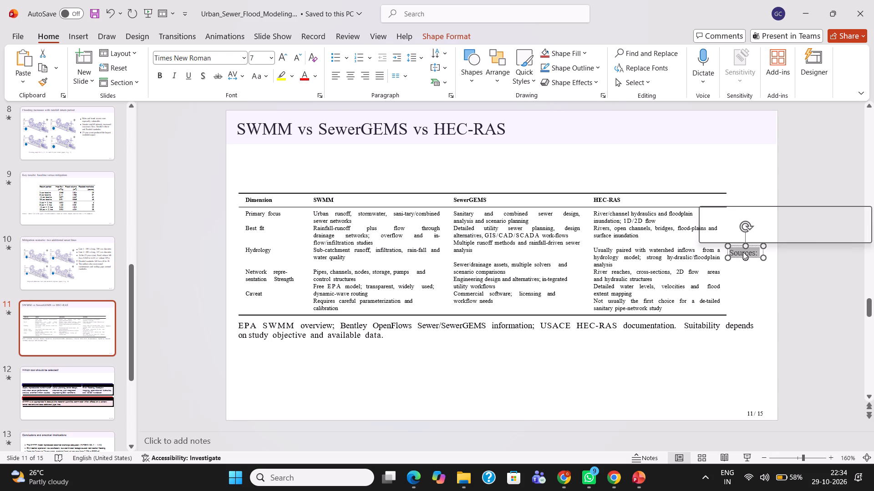
key("ctrl+x")
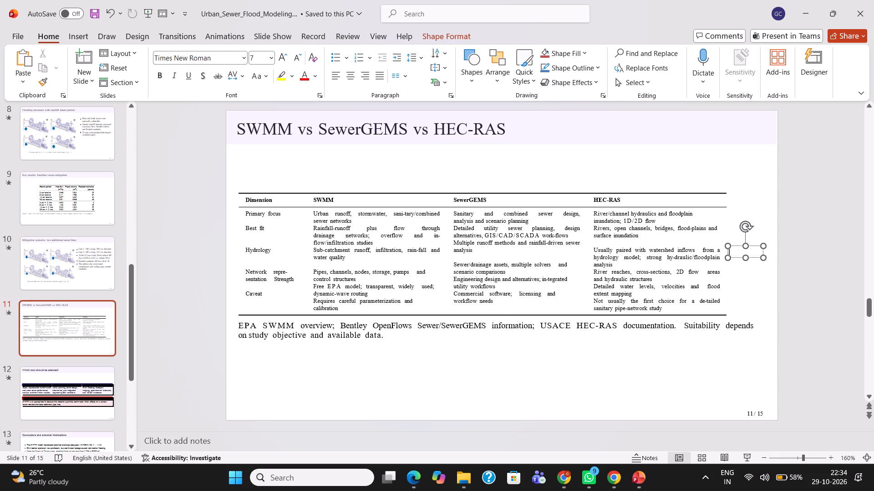
left_click(240, 321)
key("ctrl+v")
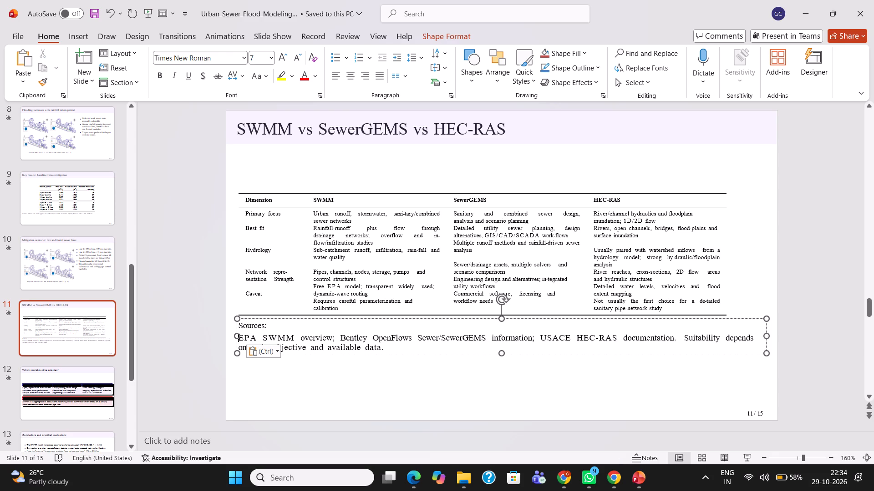
left_click(240, 376)
Delete the four black-shadowed box images covering the headings on the "Which tool should be selected?" slide.
left_click(85, 384)
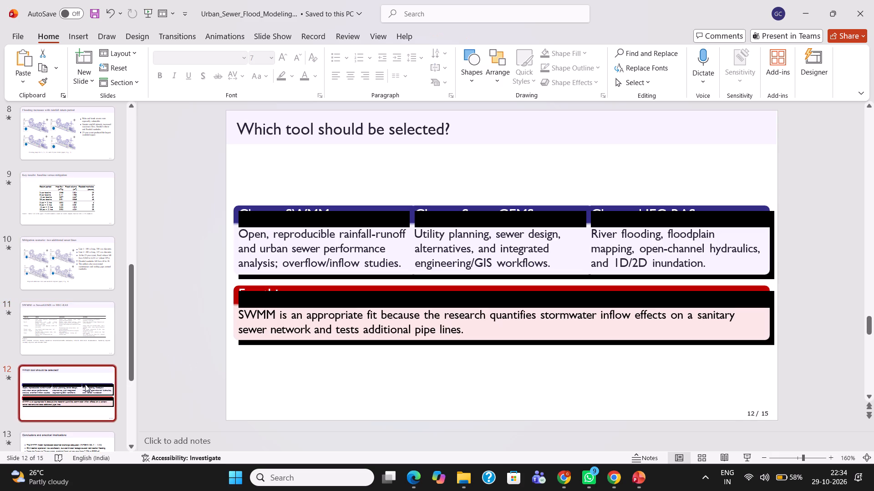
left_click(415, 300)
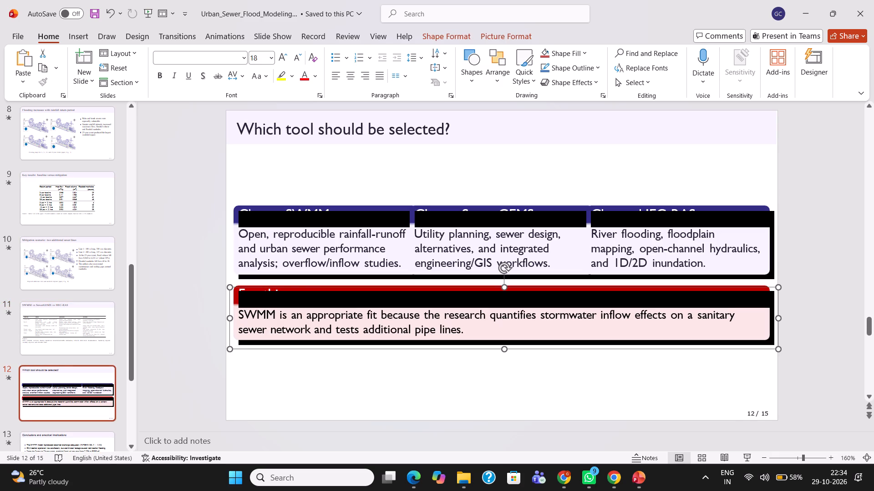
key("Down")
key("Down")
key("Down")
key("Delete")
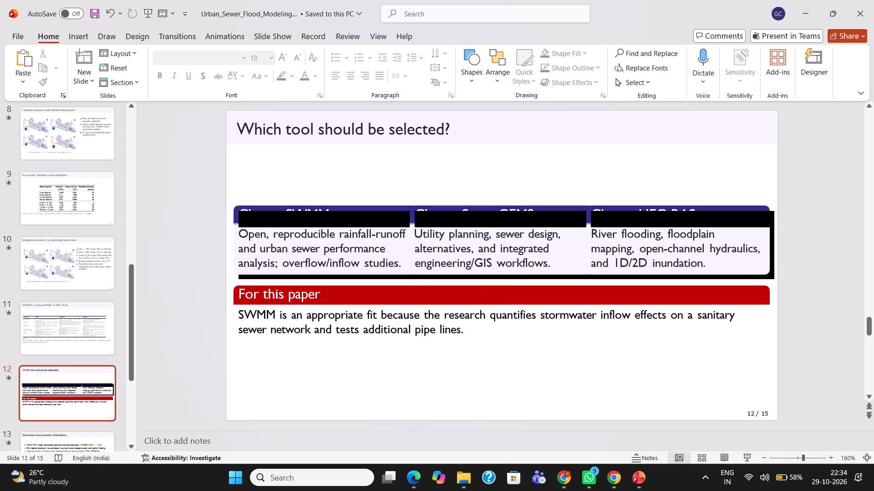
left_click(432, 219)
key("Delete")
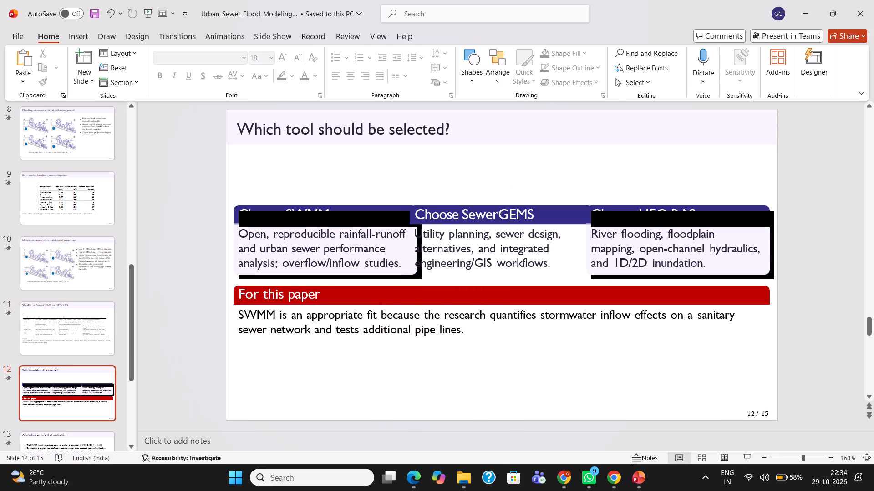
left_click(370, 213)
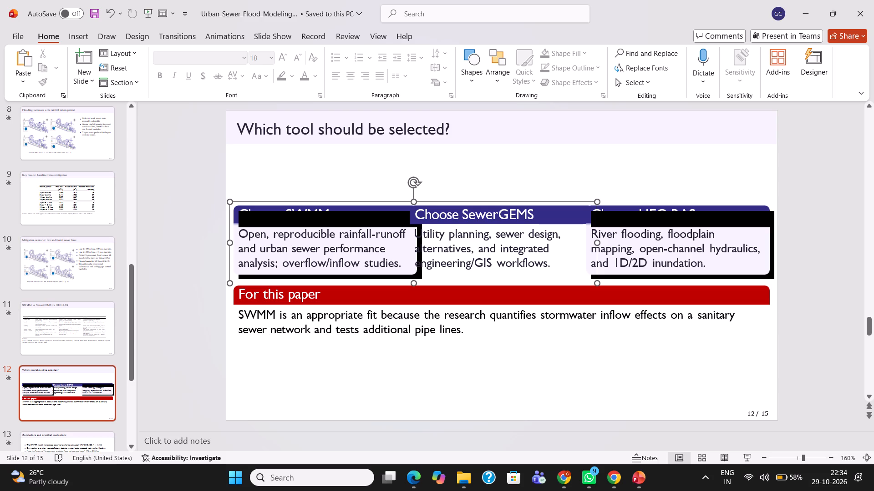
left_click(370, 216)
key("Delete")
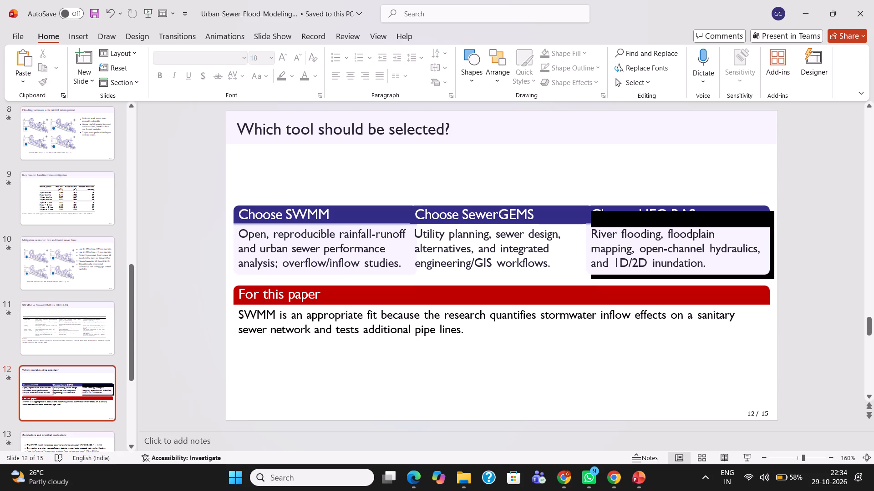
left_click(648, 225)
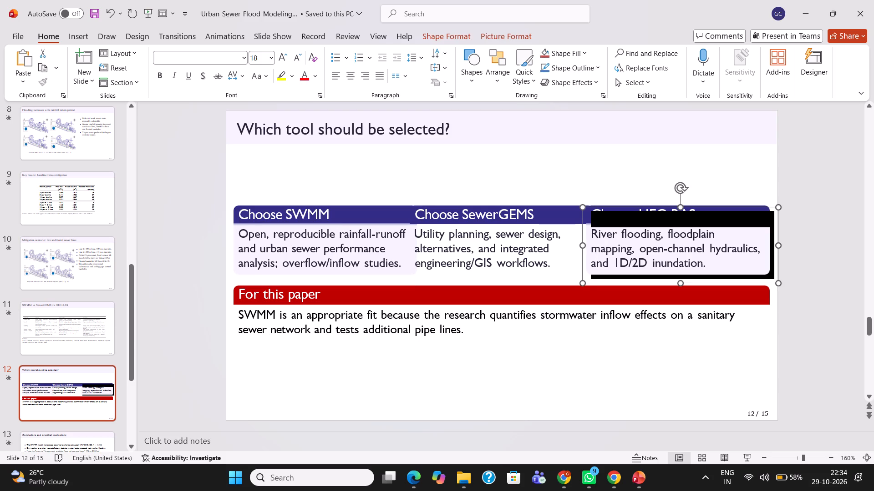
key("Delete")
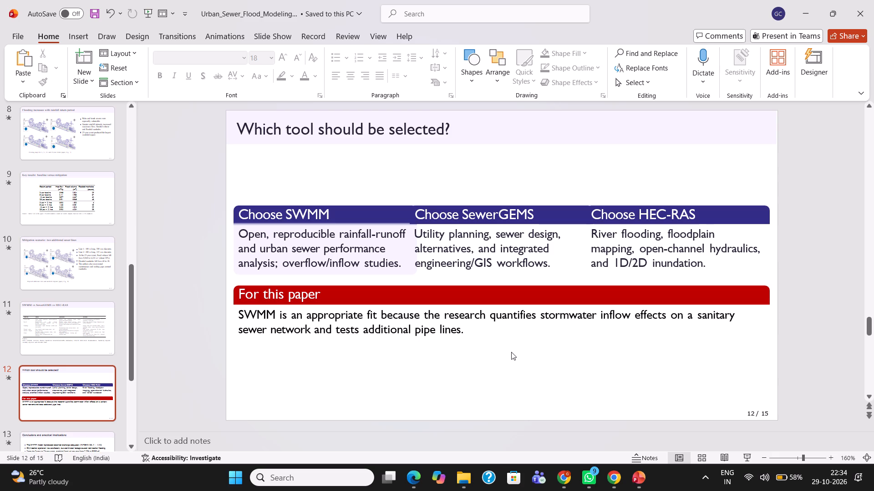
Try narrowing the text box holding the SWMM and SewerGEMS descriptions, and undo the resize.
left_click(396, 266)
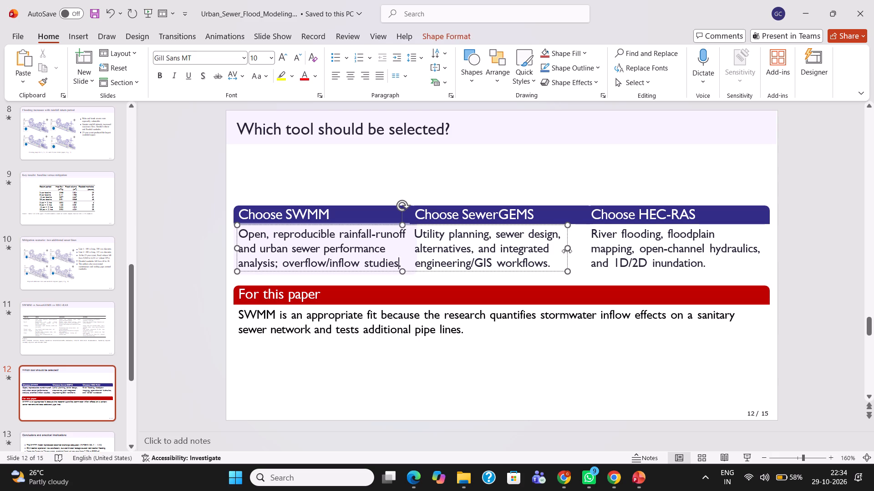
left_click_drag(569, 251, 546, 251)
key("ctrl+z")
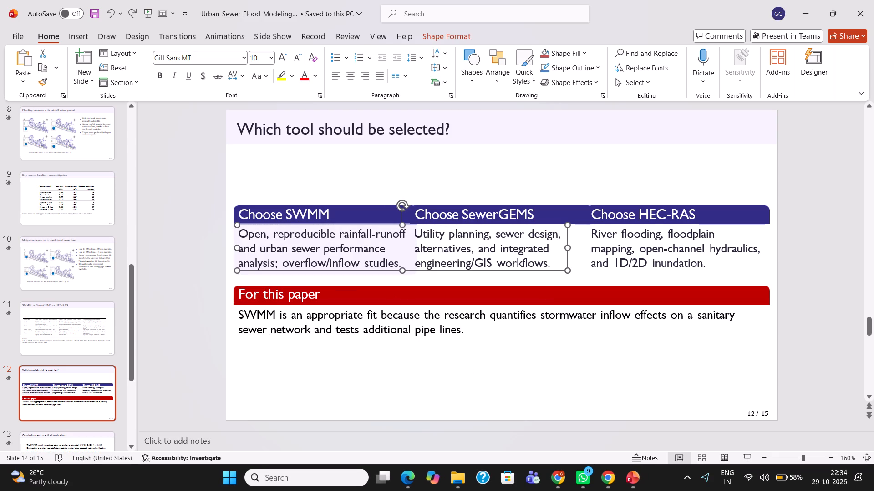
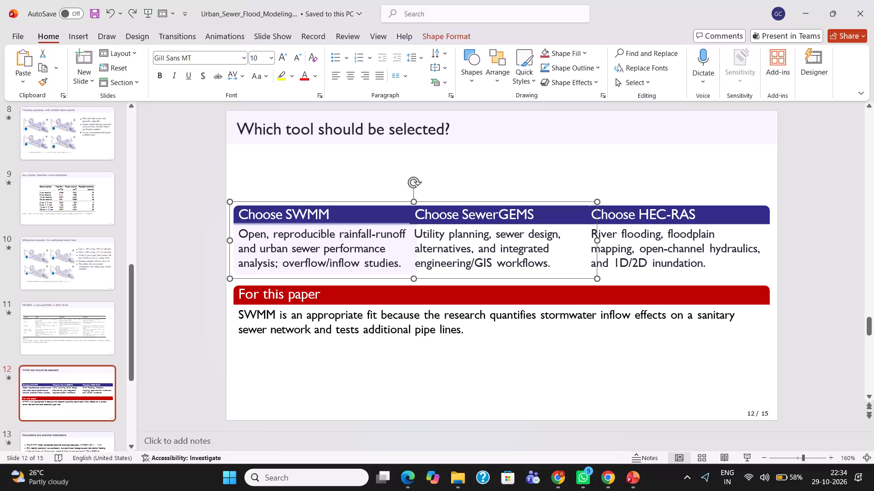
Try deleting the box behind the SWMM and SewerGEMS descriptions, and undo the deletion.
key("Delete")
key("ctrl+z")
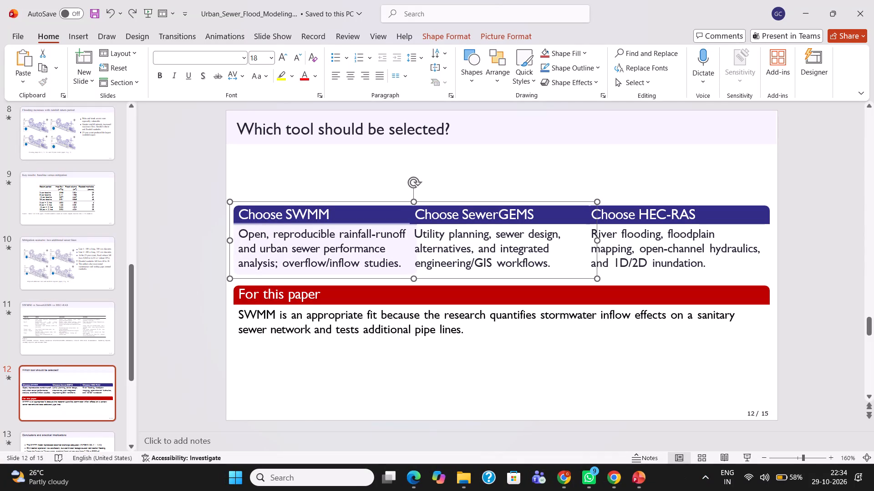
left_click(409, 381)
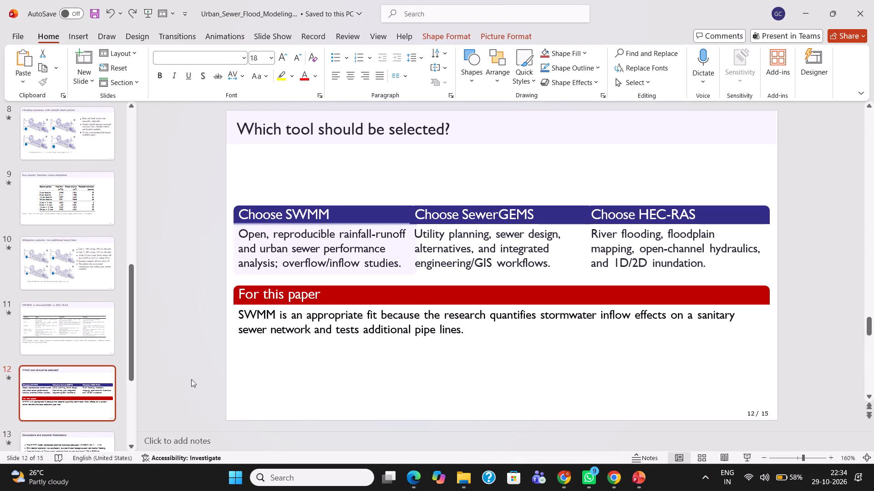
Delete the black-shadowed box image covering the "Take-home message" block on the "Conclusions and practical implications" slide.
left_click(86, 439)
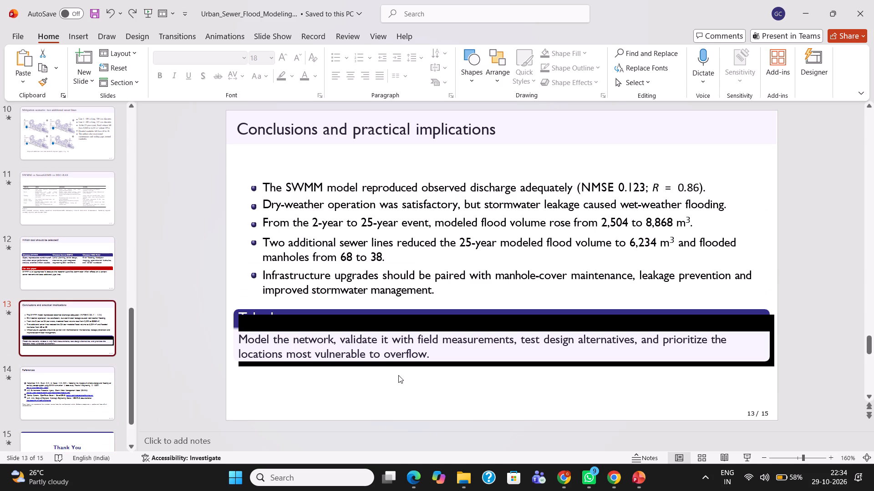
left_click(446, 362)
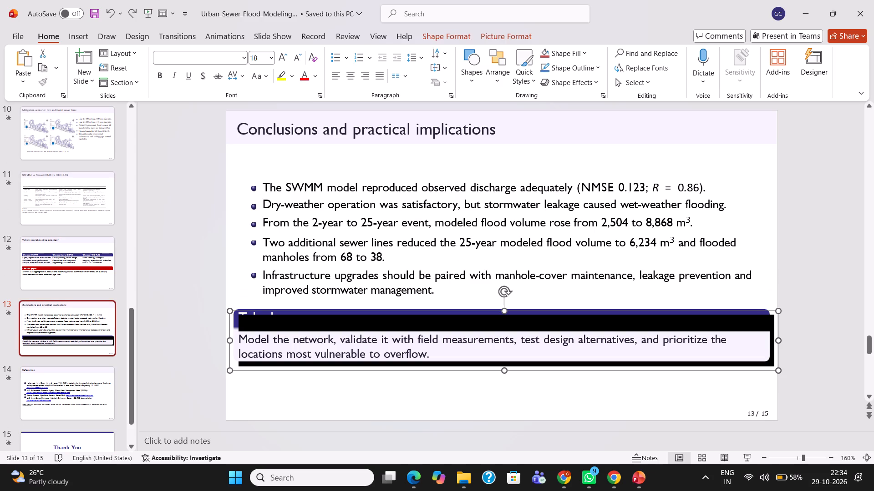
key("Down")
key("Down")
key("Down")
key("Delete")
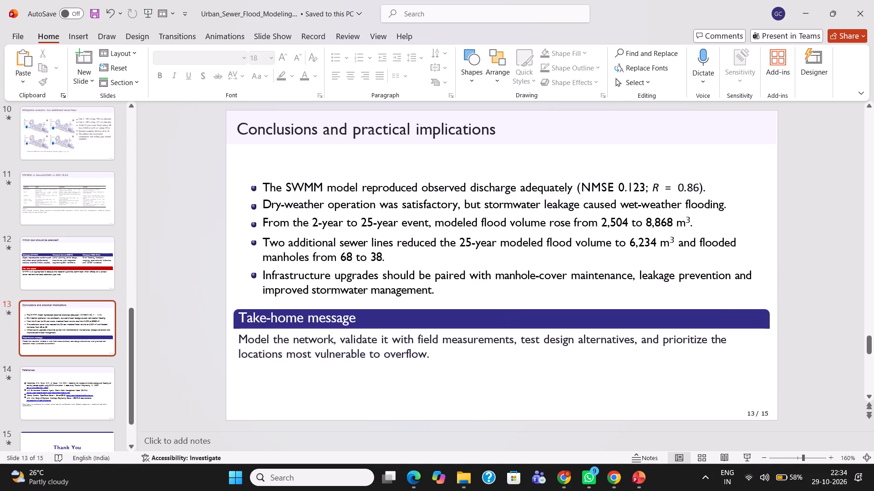
Set all text on the "Conclusions and practical implications" slide to Times New Roman.
key("ctrl+a")
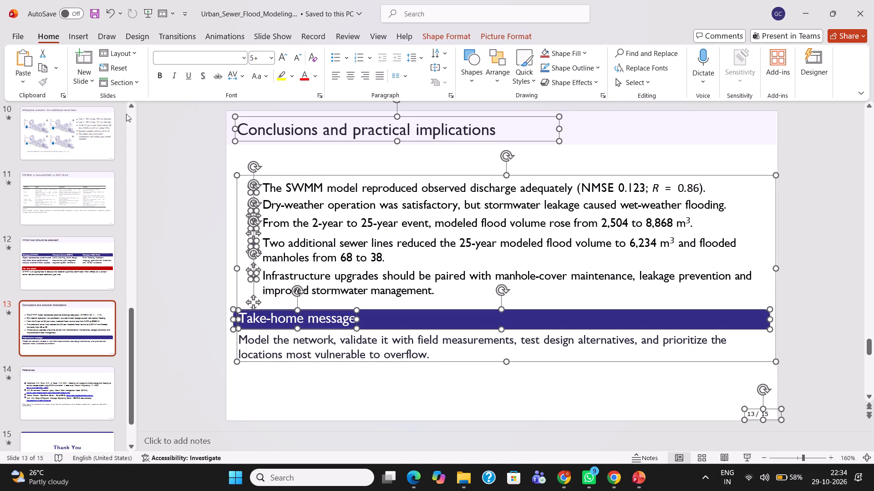
left_click(175, 60)
type("time")
key("Return")
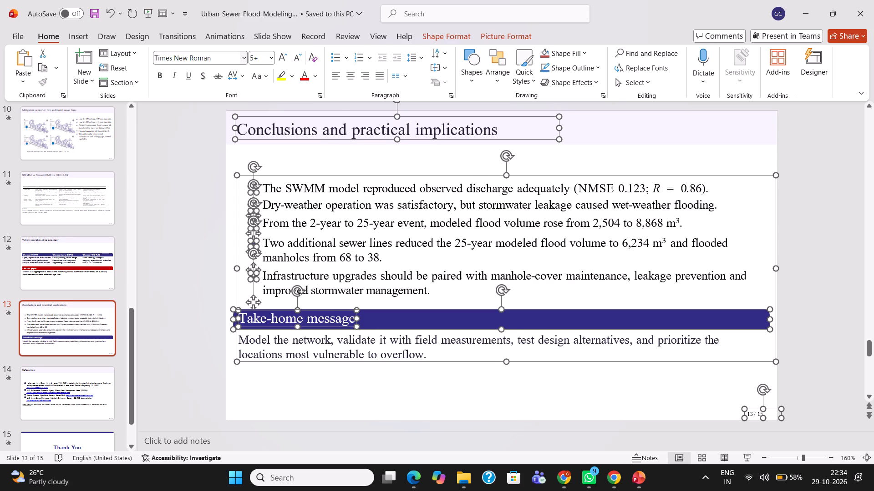
left_click(197, 247)
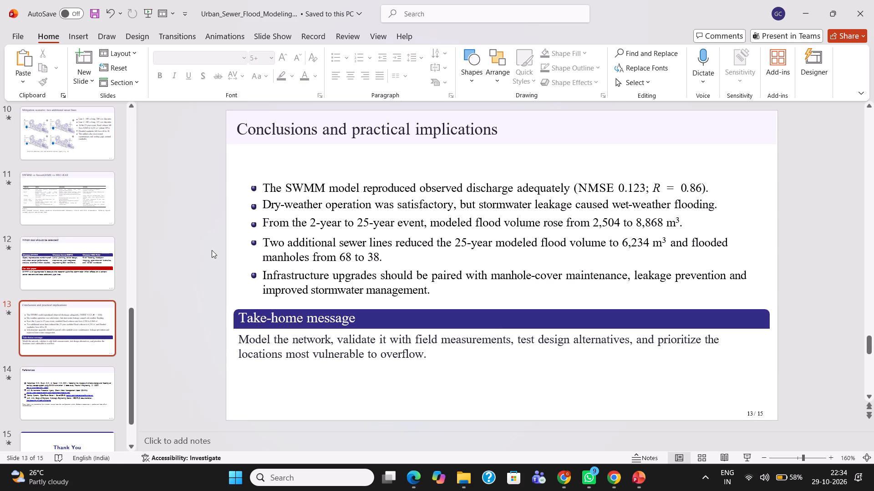
Set all text on the "References" slide to Times New Roman.
left_click(58, 407)
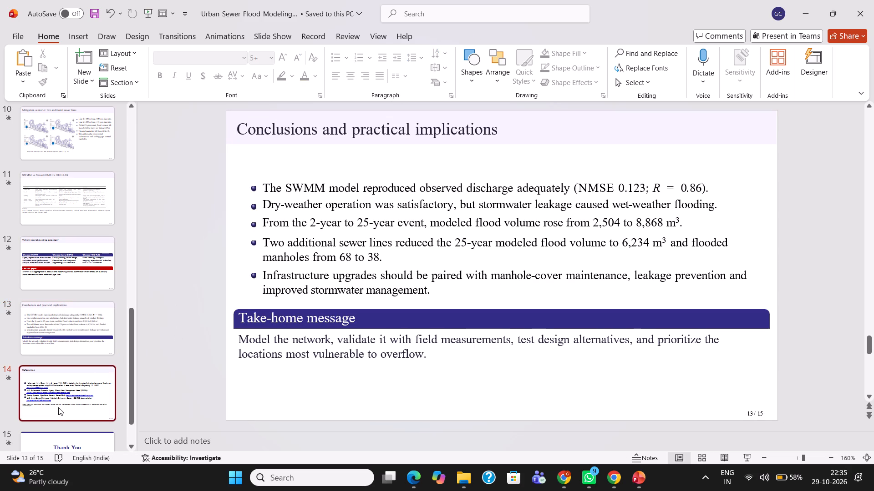
left_click(333, 393)
key("ctrl+a")
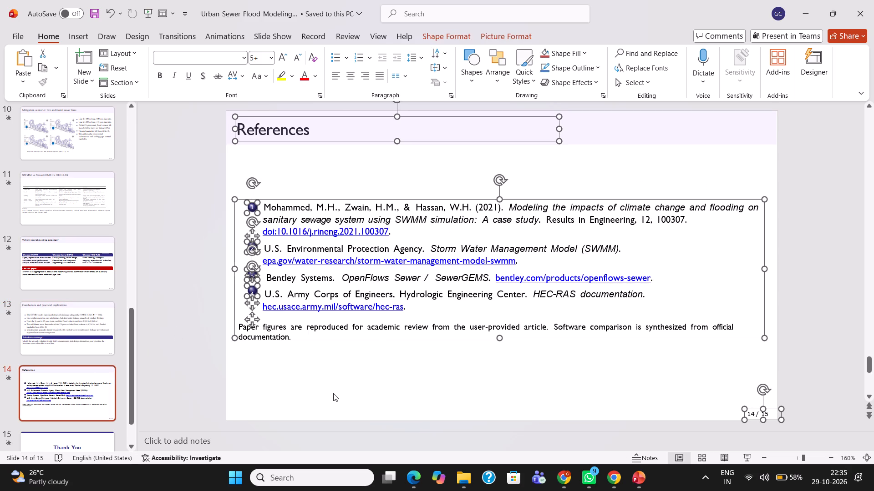
left_click(175, 52)
left_click(176, 58)
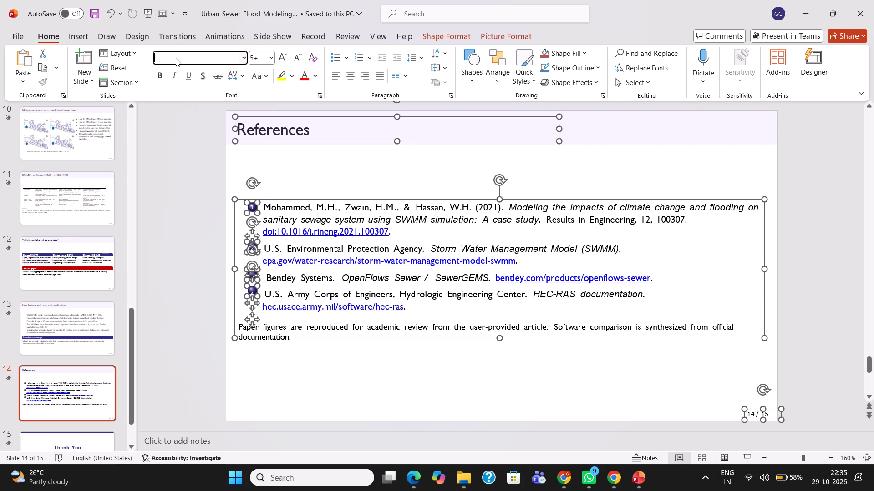
type("tim")
key("Return")
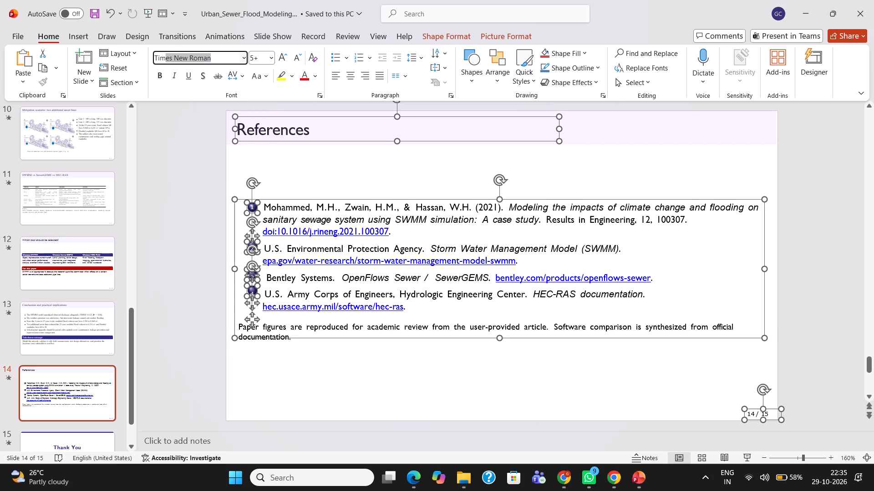
left_click(214, 279)
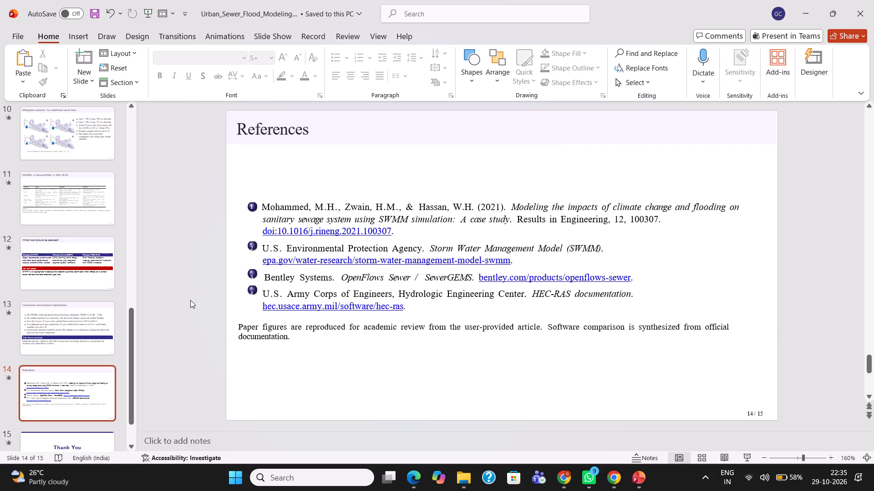
Set all text on the closing "Thank You" slide to Times New Roman.
scroll(74, 416, "down", 1)
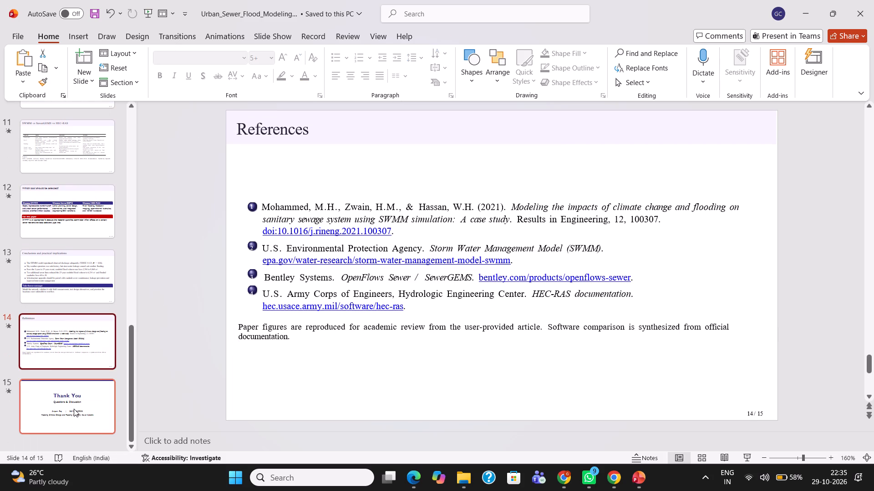
left_click(74, 409)
left_click(366, 437)
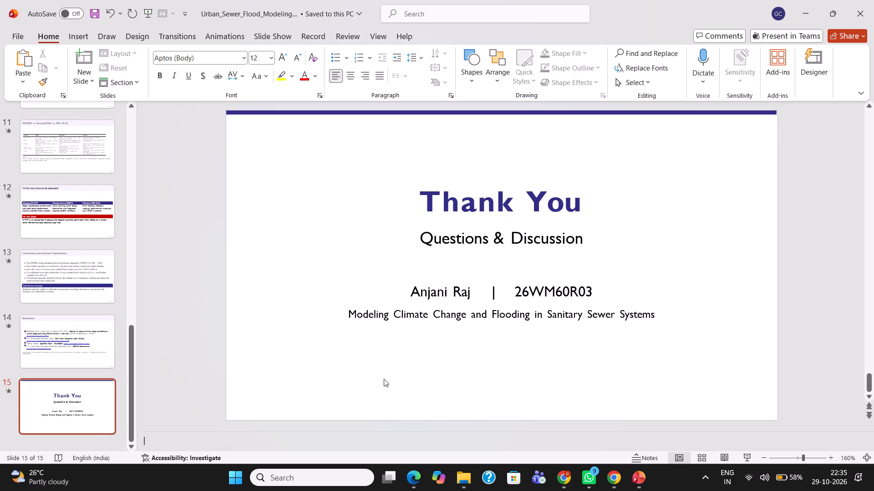
left_click(386, 344)
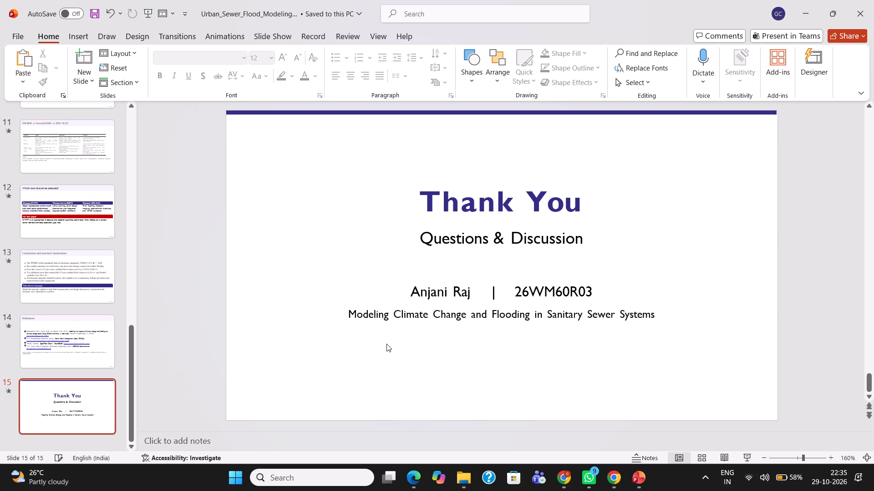
key("ctrl+a")
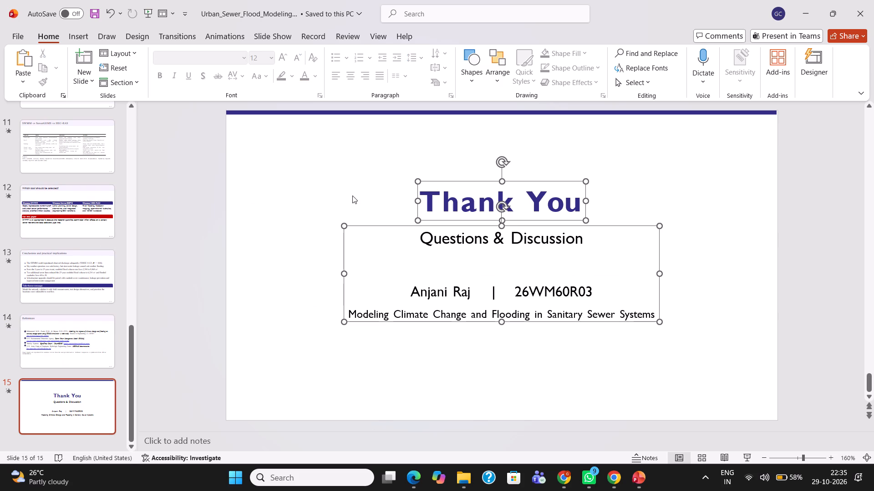
left_click(211, 56)
key("BackSpace")
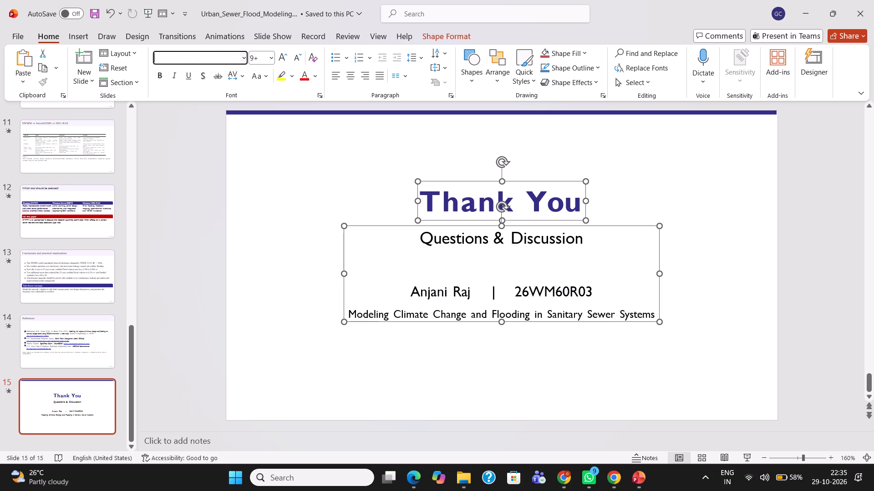
type("time")
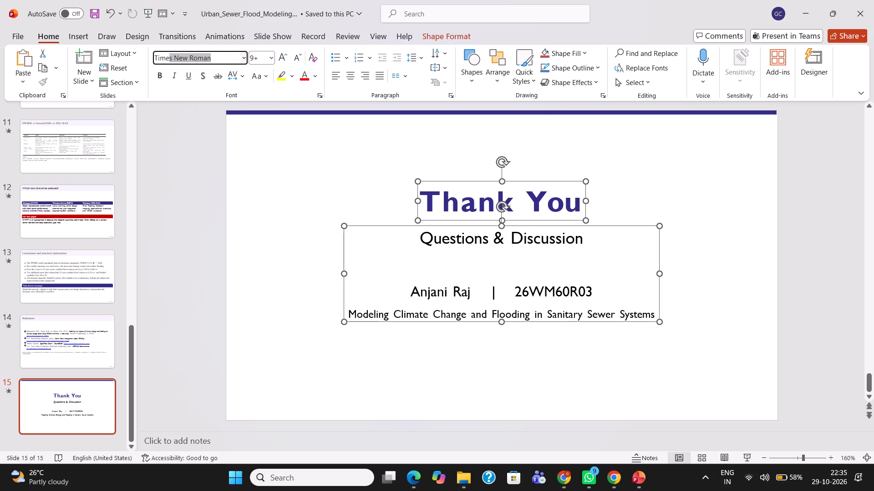
key("Return")
left_click(151, 250)
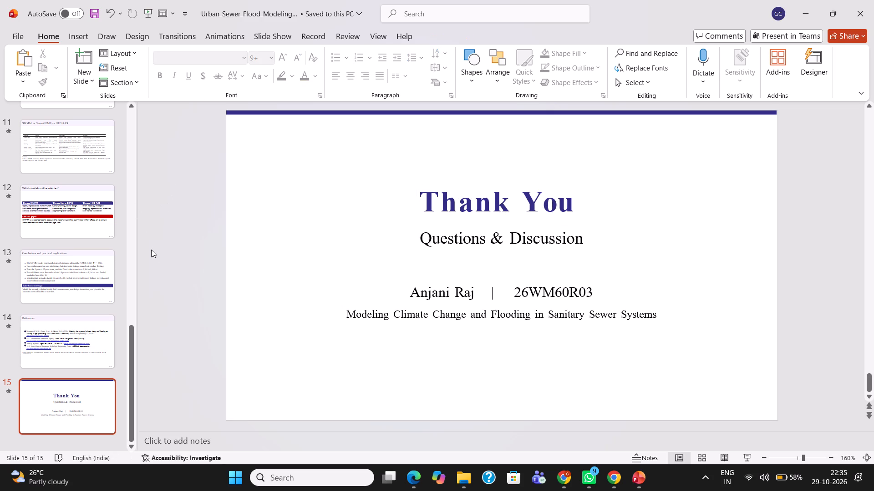
Check the title slide's details against the title and author block on the first page of the research paper PDF in Edge.
scroll(96, 280, "up", 4)
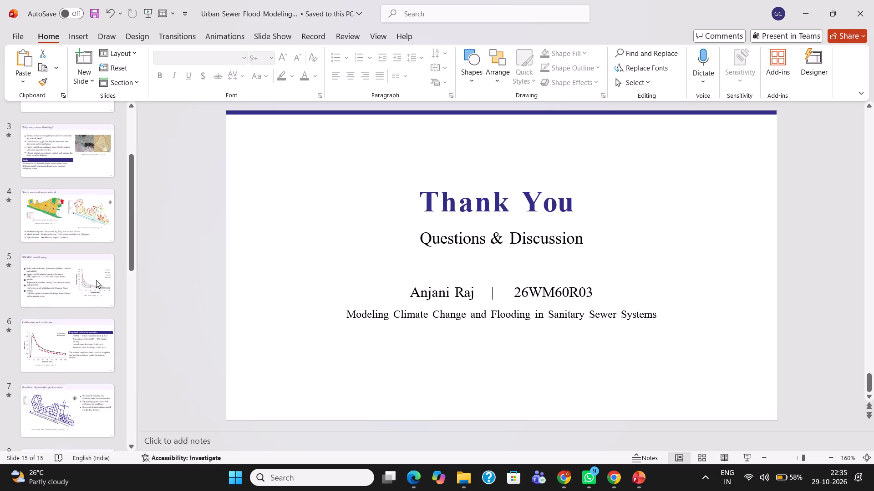
scroll(96, 280, "up", 11)
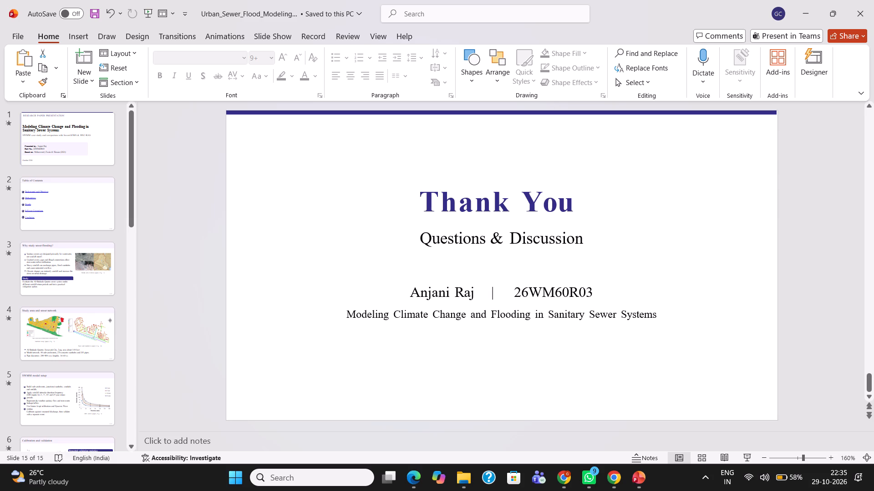
left_click(86, 142)
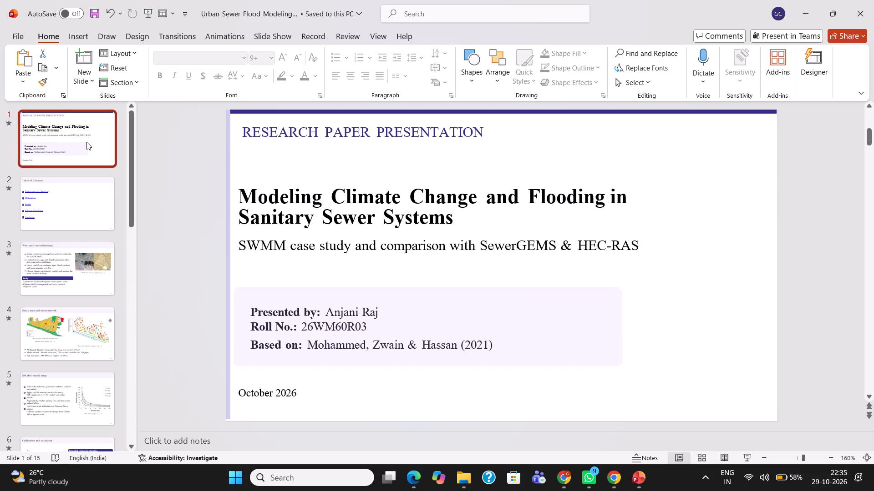
left_click(512, 231)
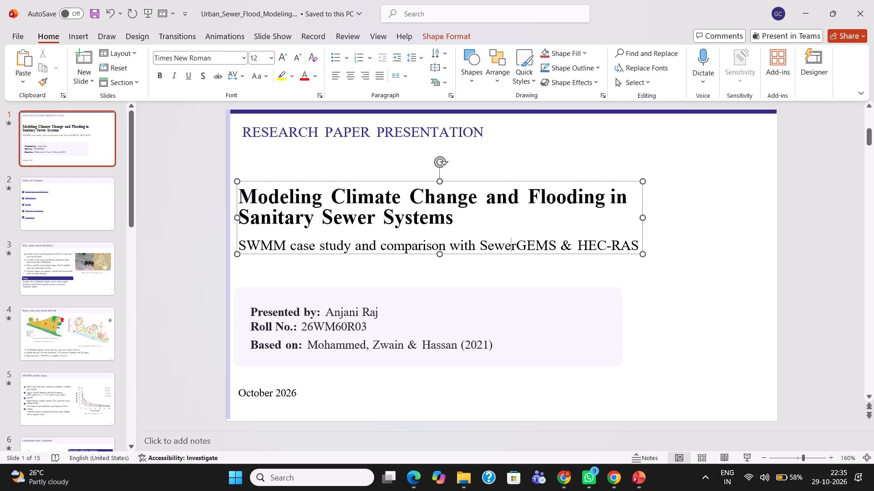
left_click(557, 297)
left_click(561, 310)
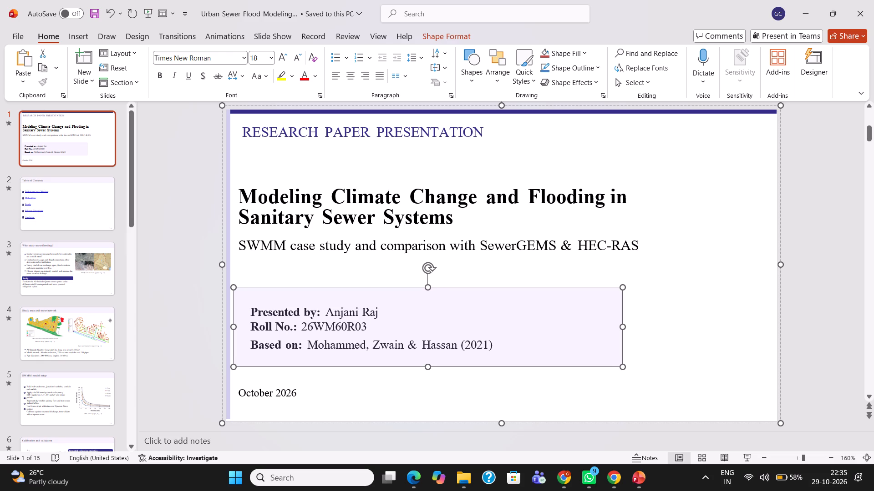
left_click(417, 476)
scroll(316, 291, "up", 15)
scroll(316, 291, "up", 20)
scroll(316, 291, "up", 2)
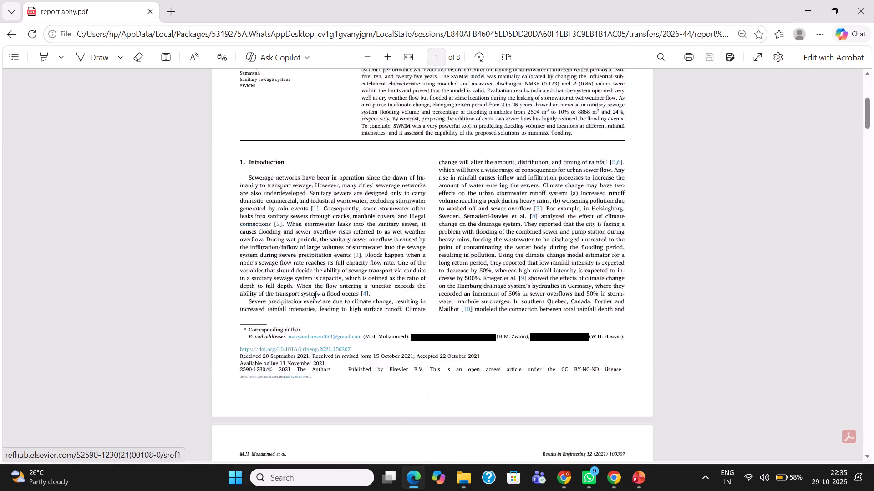
scroll(316, 291, "up", 13)
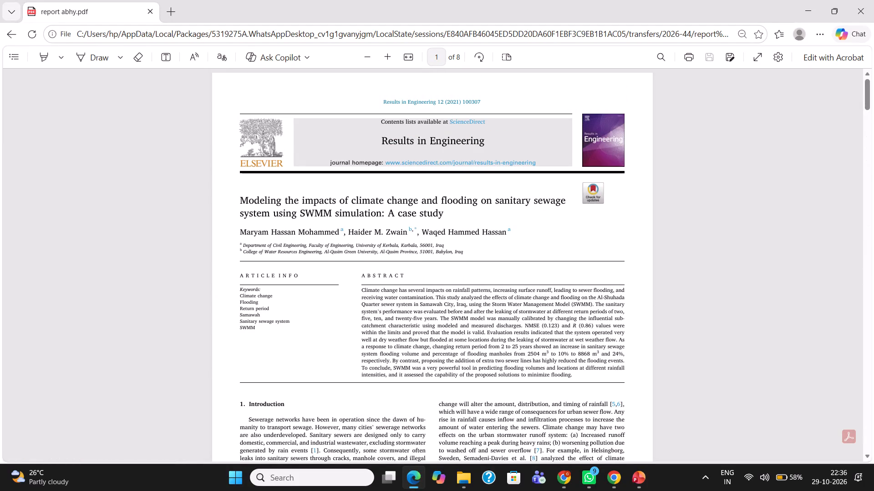
key("alt+Tab")
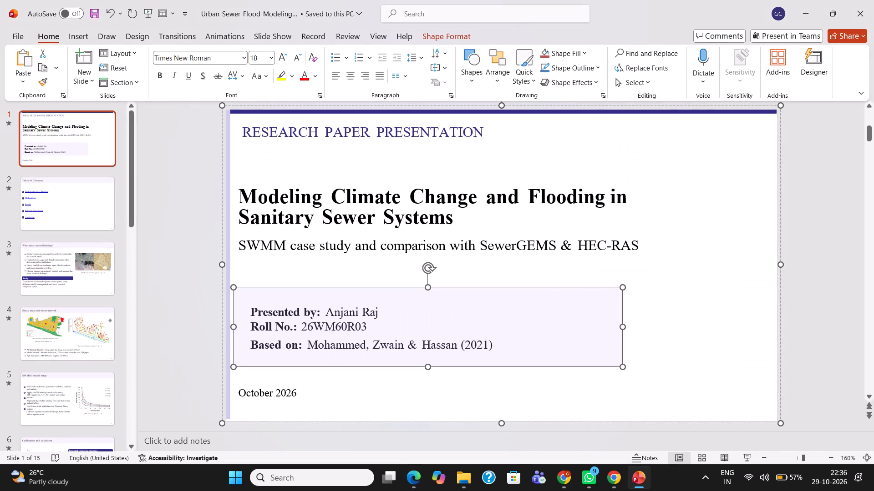
Delete the whole "Based on:" citation line below the roll number on the title slide.
left_click(495, 346)
left_click(486, 345)
key("Right")
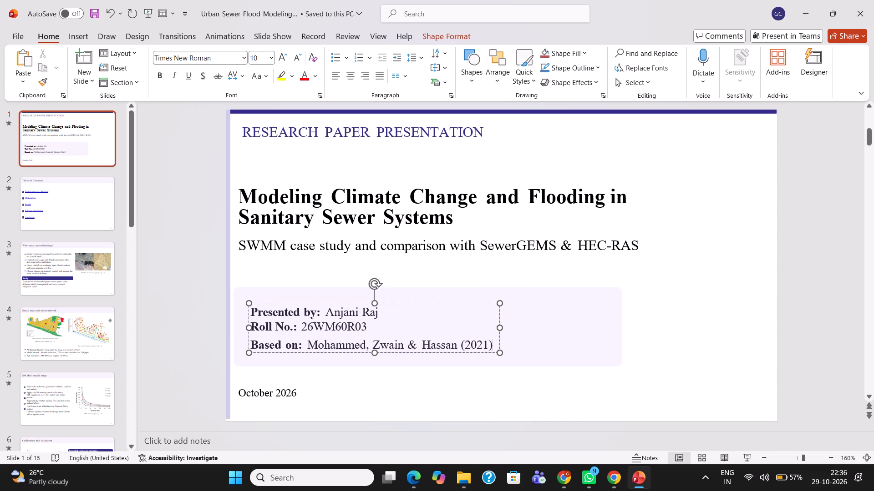
key("BackSpace")
key("BackSpace")
key("BackSpace")
key("BackSpace")
key("BackSpace")
key("BackSpace")
key("BackSpace")
key("BackSpace")
key("BackSpace")
key("BackSpace")
key("BackSpace")
key("BackSpace")
key("BackSpace")
key("BackSpace")
key("BackSpace")
key("BackSpace")
key("BackSpace")
key("BackSpace")
key("BackSpace")
key("BackSpace")
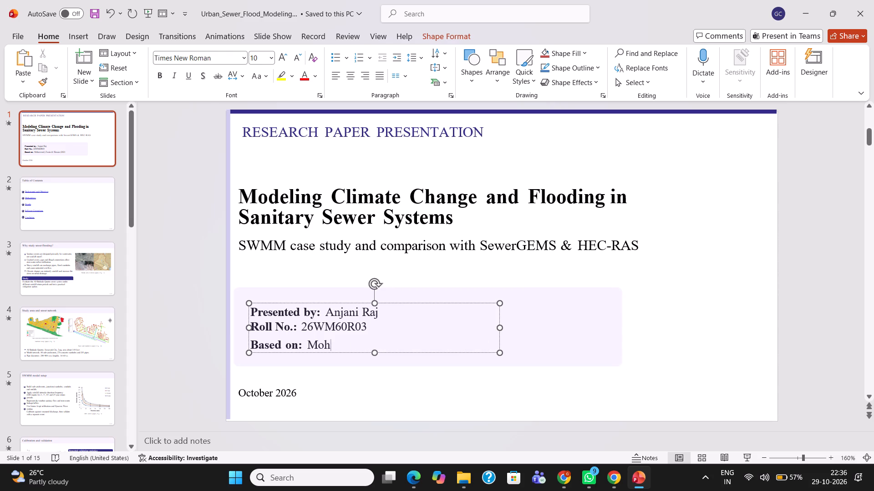
key("BackSpace")
key("BackSpace")
key("BackSpace")
key("BackSpace")
key("BackSpace")
key("BackSpace")
key("BackSpace")
key("BackSpace")
key("BackSpace")
key("BackSpace")
key("BackSpace")
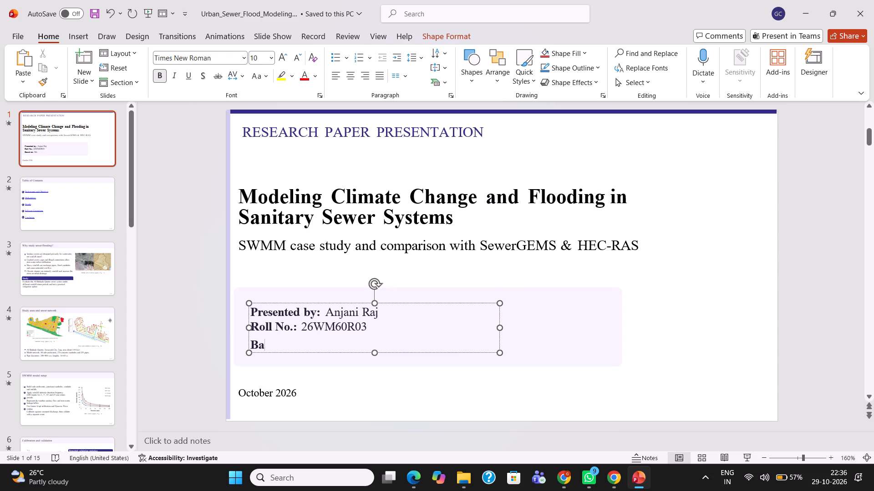
key("BackSpace")
key("BackSpace")
key("BackSpace")
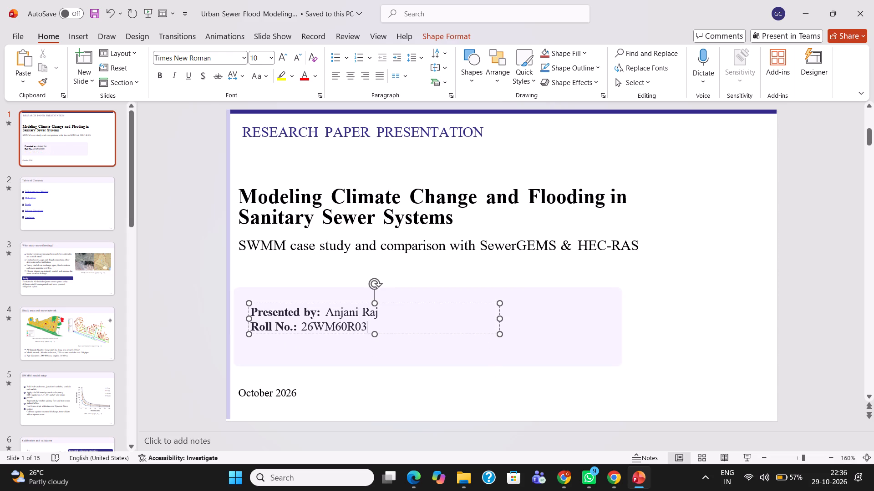
left_click(493, 363)
left_click(461, 348)
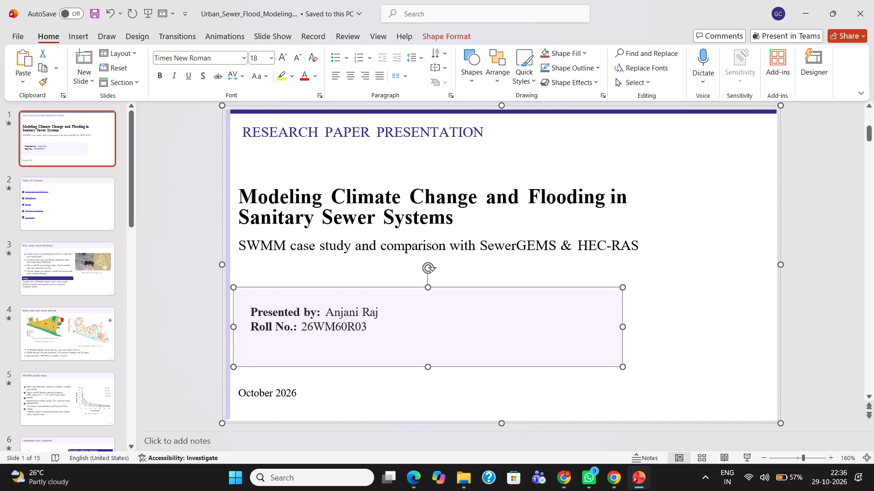
Shrink the lavender box on the title slide so it fits closely around the presenter and roll number lines.
left_click_drag(426, 366, 426, 344)
left_click_drag(428, 287, 427, 294)
left_click(698, 298)
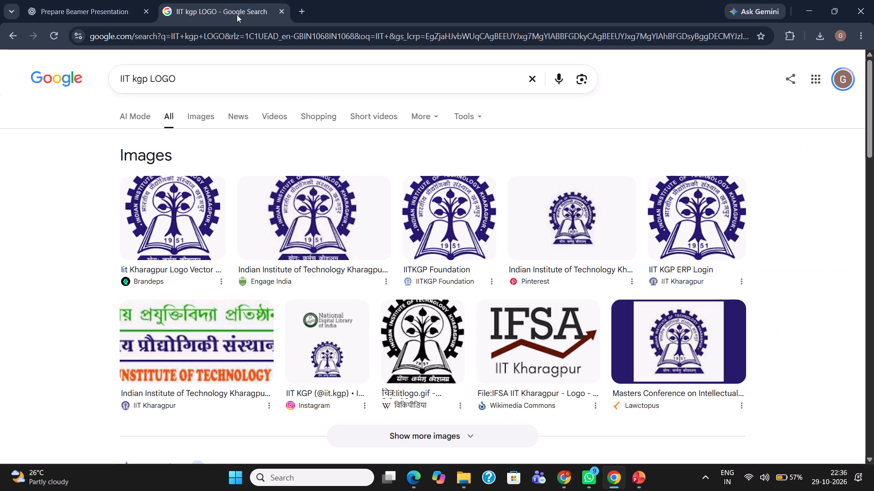
right_click(330, 239)
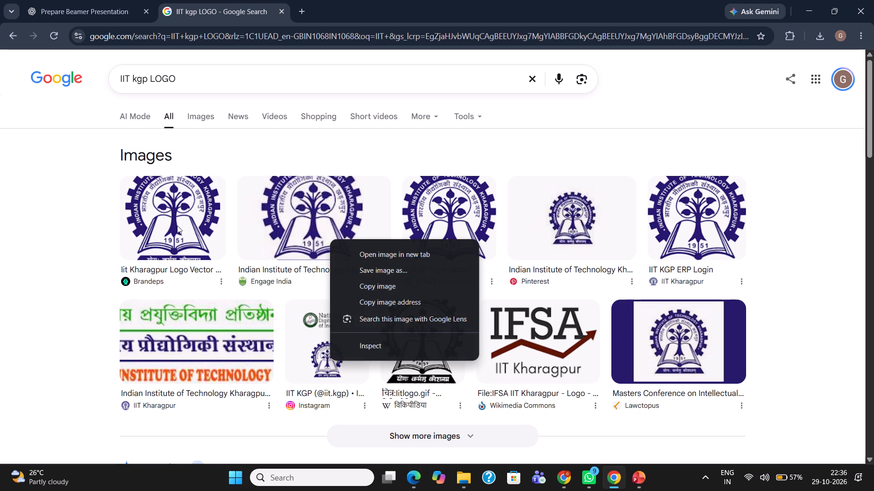
left_click(173, 223)
right_click(173, 223)
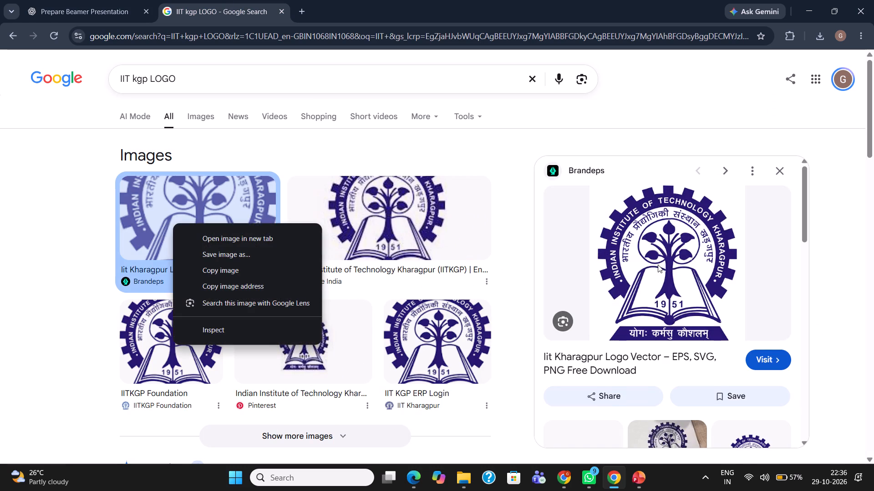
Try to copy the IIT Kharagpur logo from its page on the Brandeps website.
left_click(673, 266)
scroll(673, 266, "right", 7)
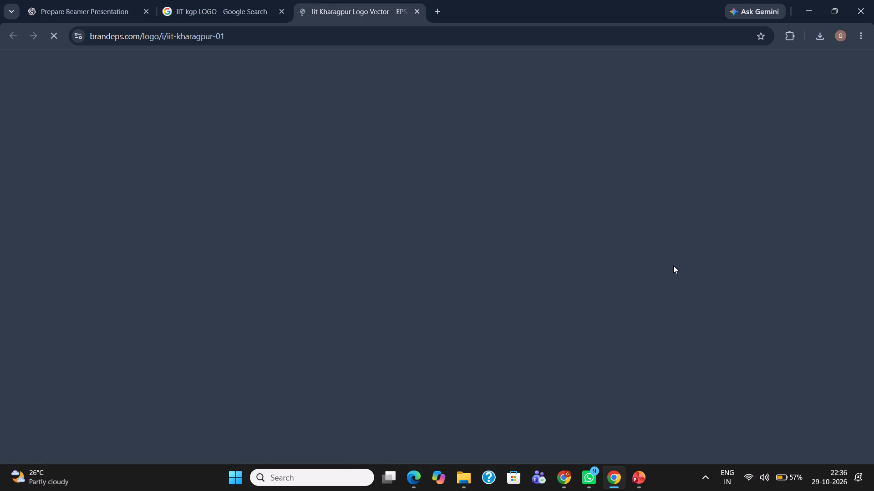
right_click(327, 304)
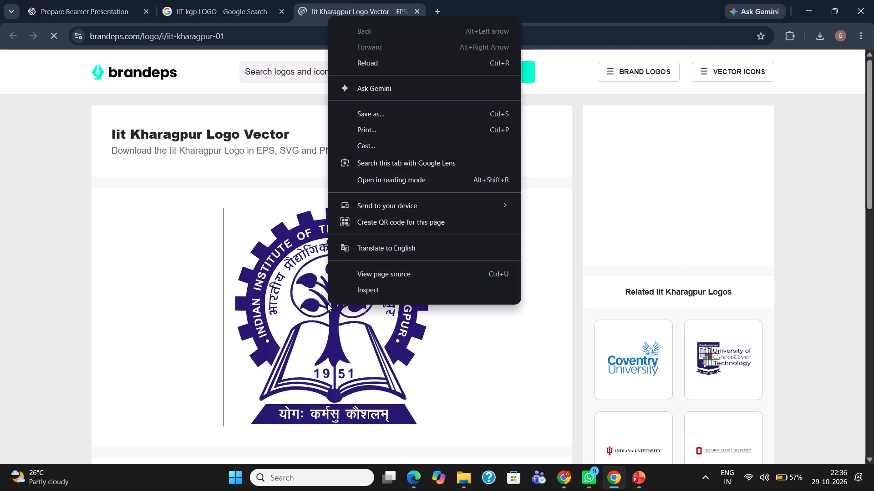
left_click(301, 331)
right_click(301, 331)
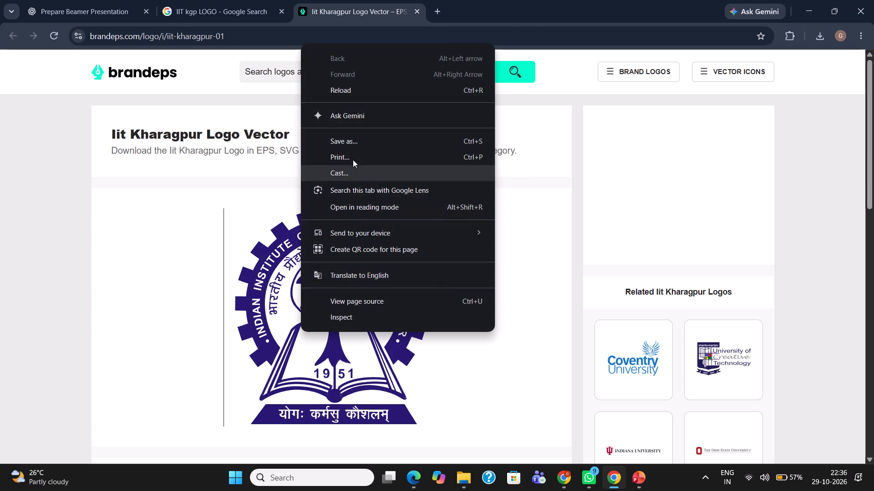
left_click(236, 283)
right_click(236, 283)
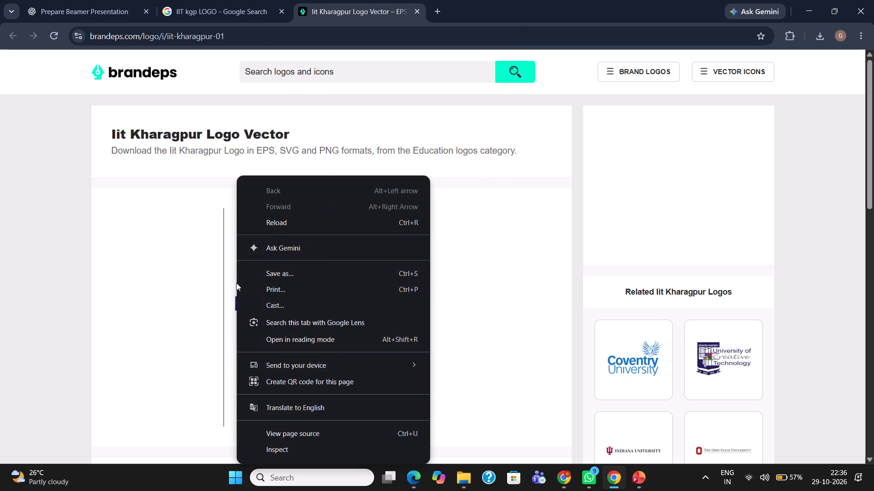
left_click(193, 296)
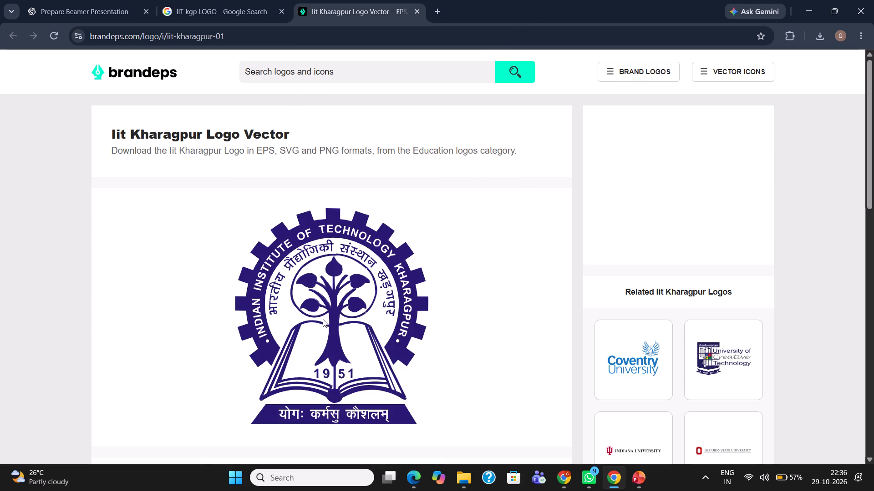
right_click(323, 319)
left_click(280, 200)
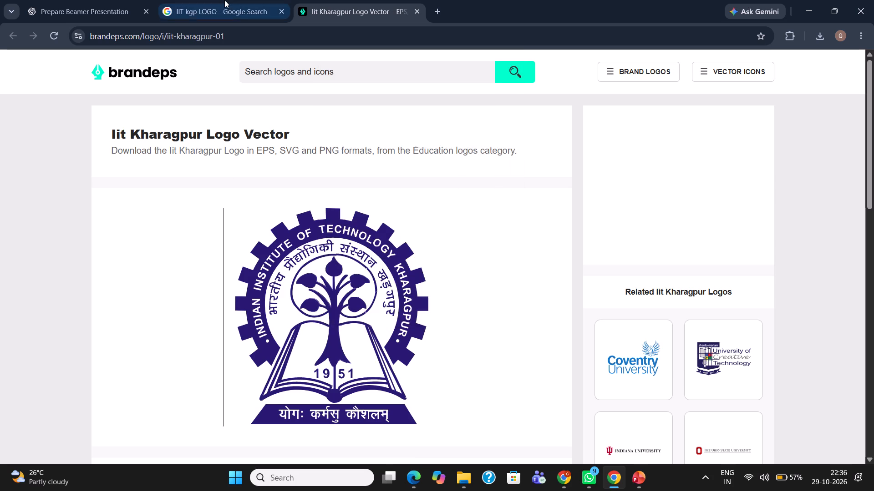
Copy the IIT Kharagpur logo from the Google result preview and paste it onto the title slide in PowerPoint.
left_click(224, 0)
right_click(641, 240)
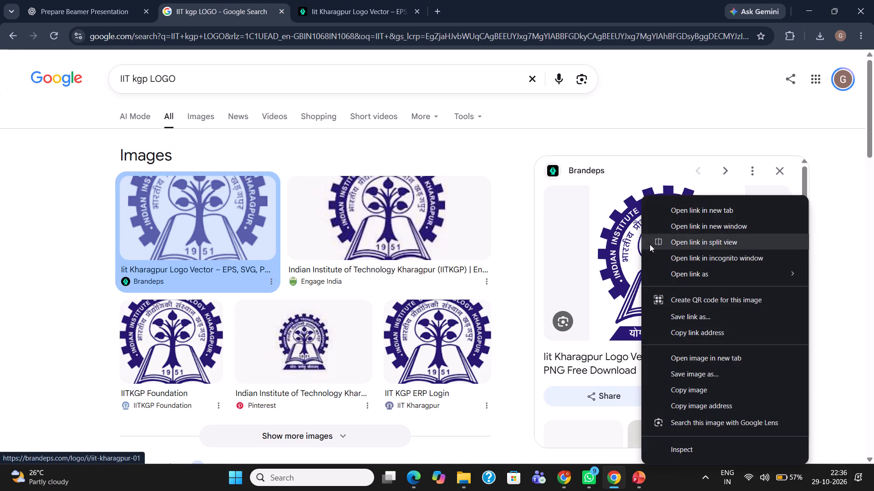
left_click(685, 391)
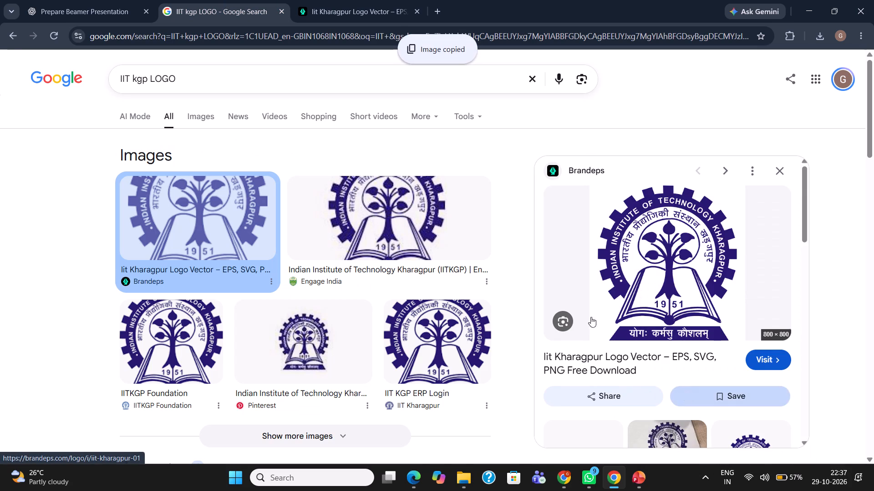
key("alt+Tab")
key("alt+Tab")
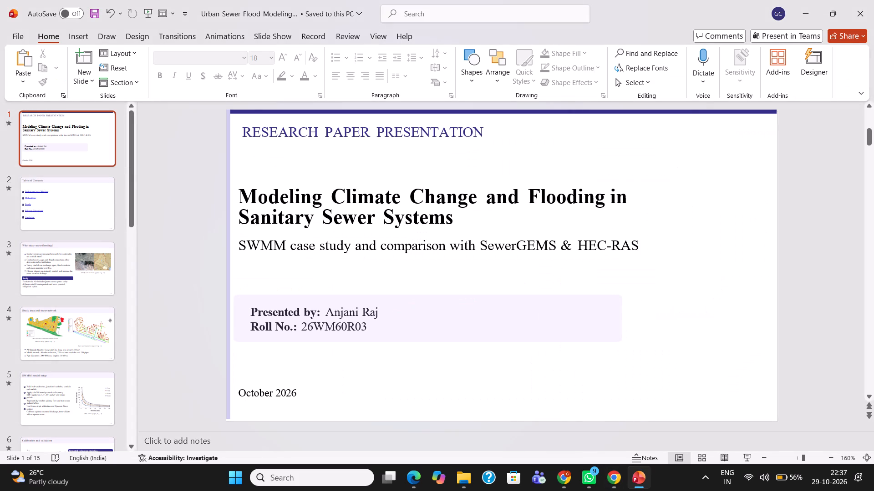
key("ctrl+v")
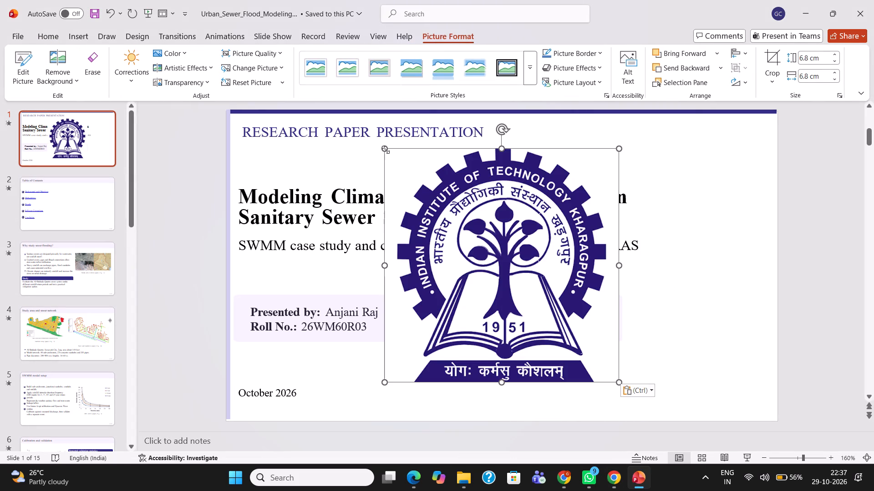
Shrink the pasted logo proportionally and place it in the title slide's upper-right corner, just below the dark bar.
left_click_drag(386, 150, 503, 274)
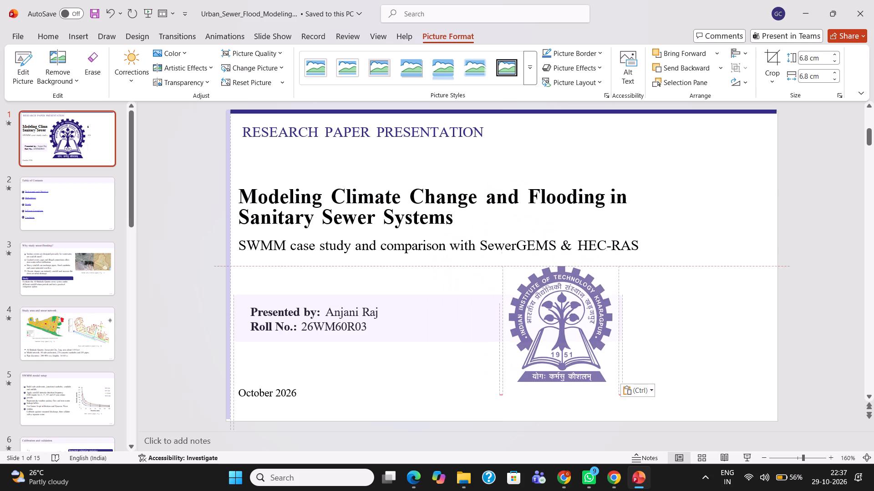
left_click_drag(503, 274, 511, 282)
left_click_drag(551, 309, 657, 184)
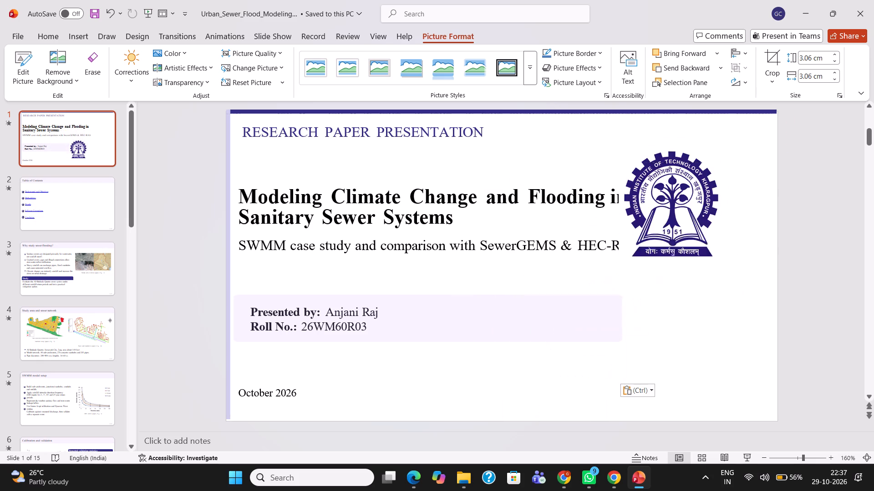
left_click_drag(657, 184, 706, 151)
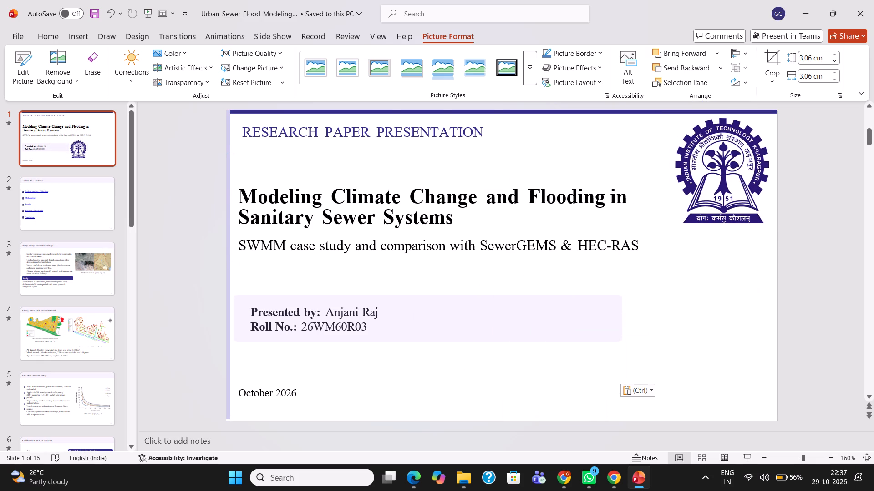
left_click_drag(706, 151, 703, 151)
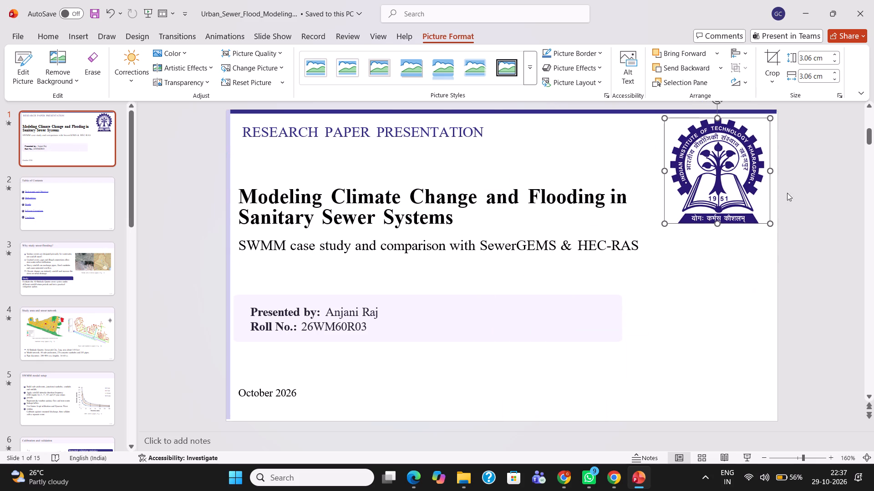
left_click_drag(667, 224, 673, 214)
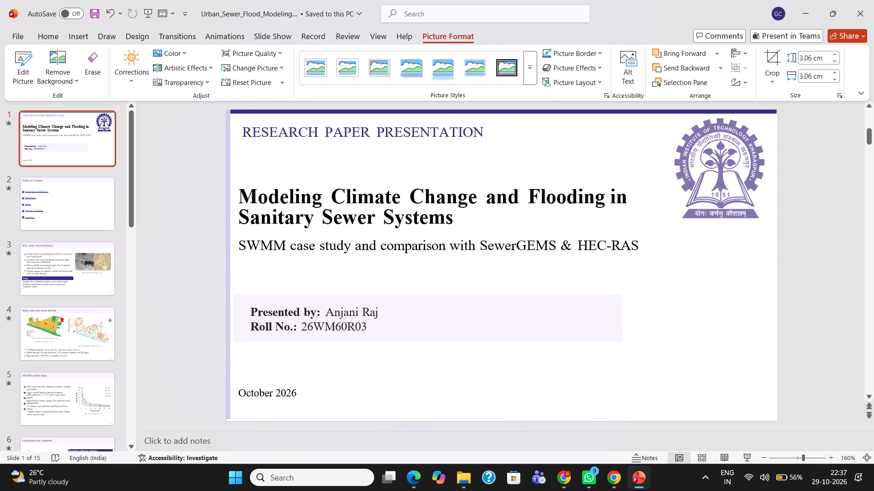
left_click_drag(673, 214, 681, 203)
left_click(823, 262)
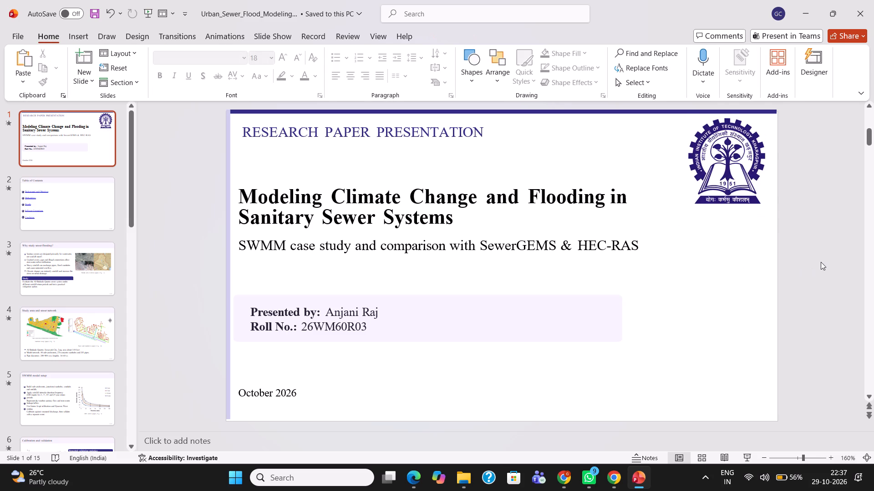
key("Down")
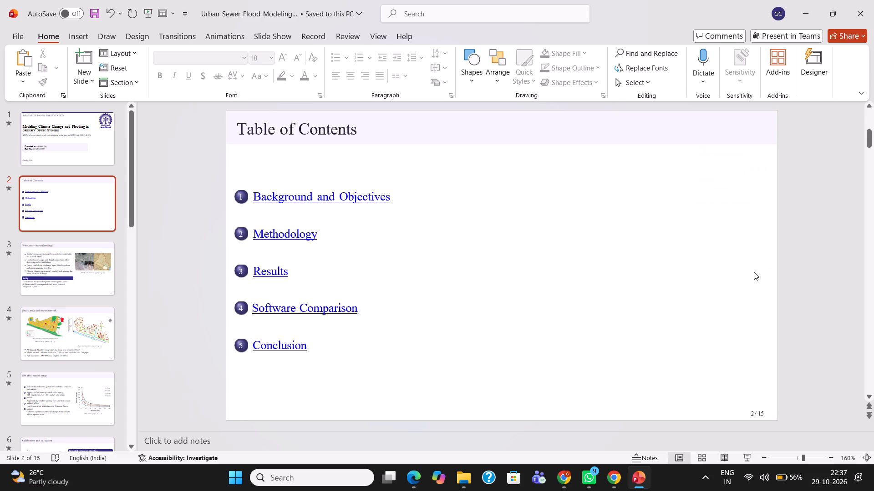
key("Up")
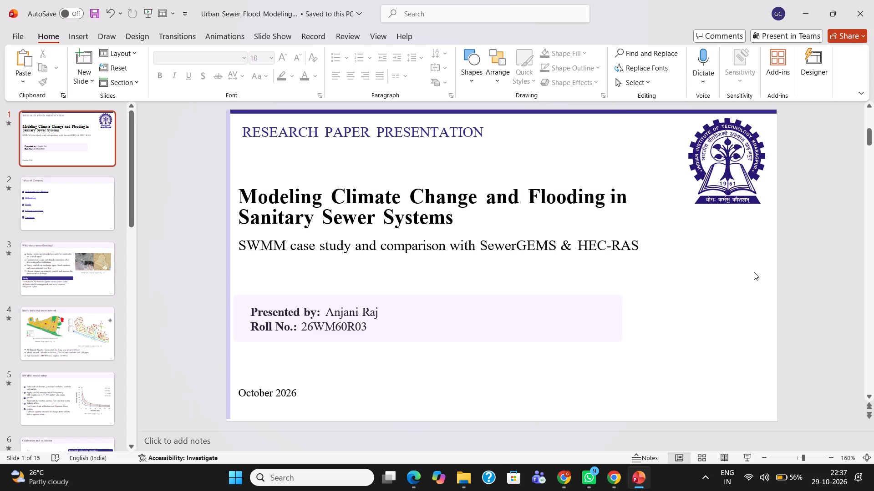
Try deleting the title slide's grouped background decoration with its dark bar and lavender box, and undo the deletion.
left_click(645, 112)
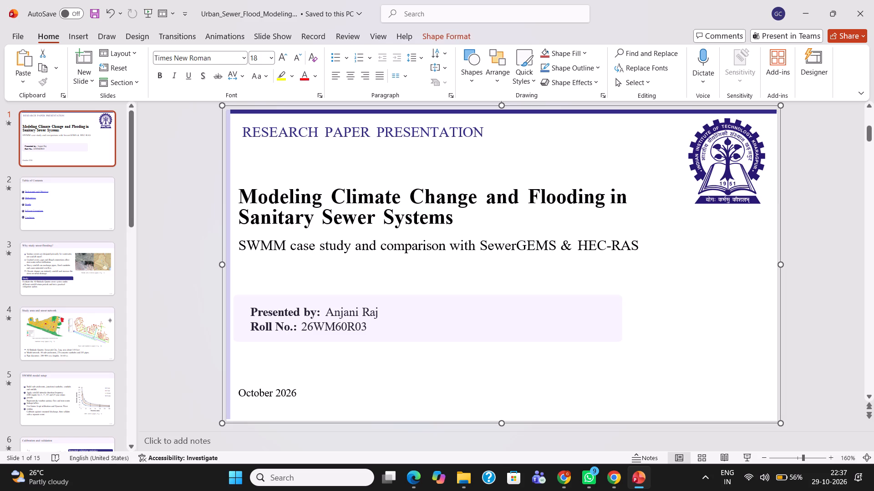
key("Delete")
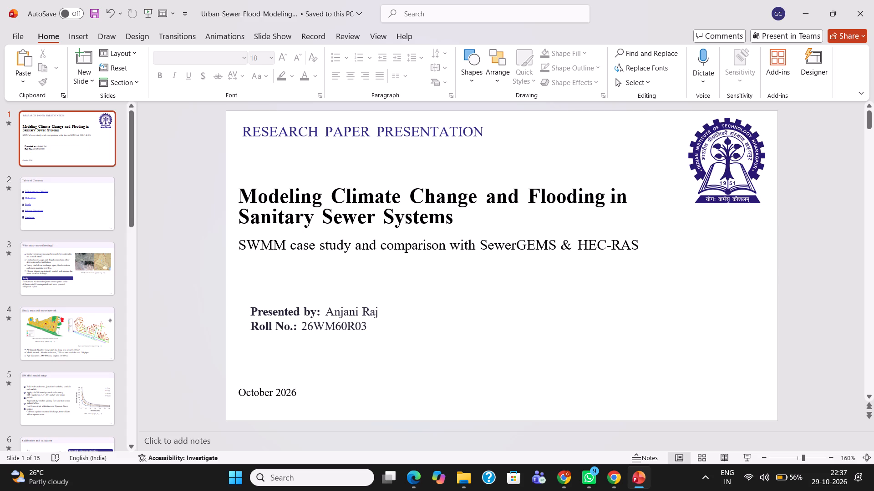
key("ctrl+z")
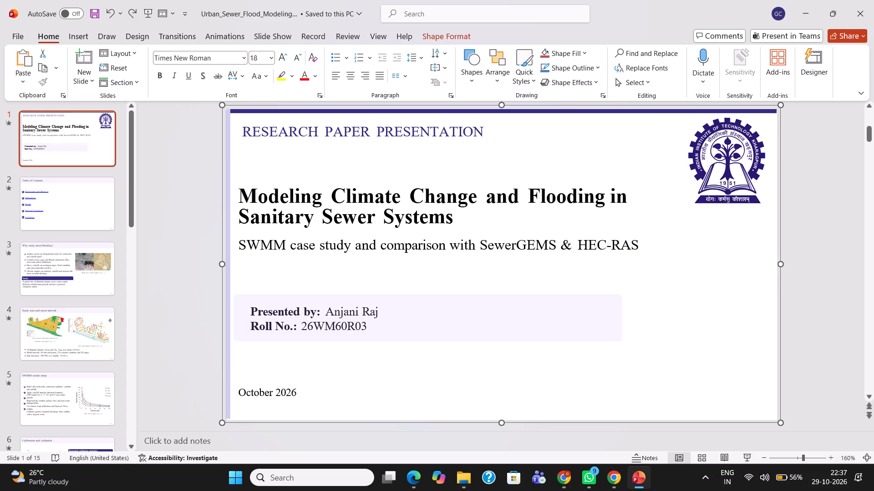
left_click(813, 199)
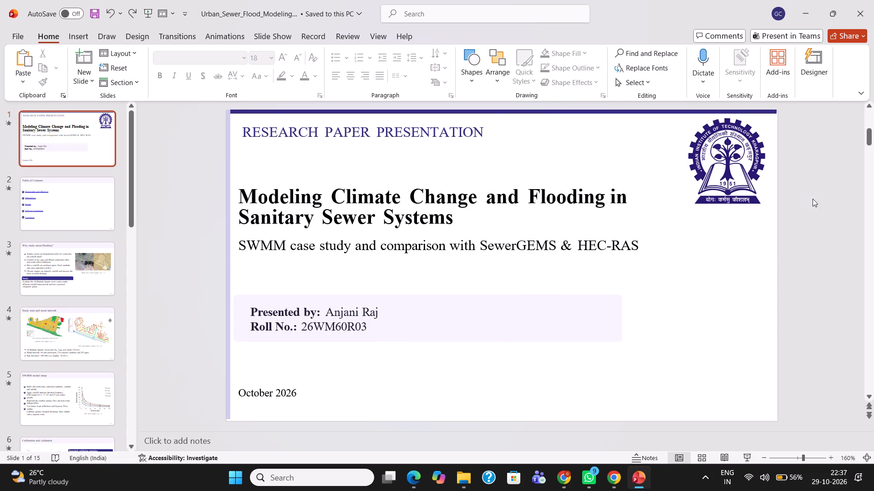
On the Table of Contents slide, select all objects and set their font colour to black.
key("Down")
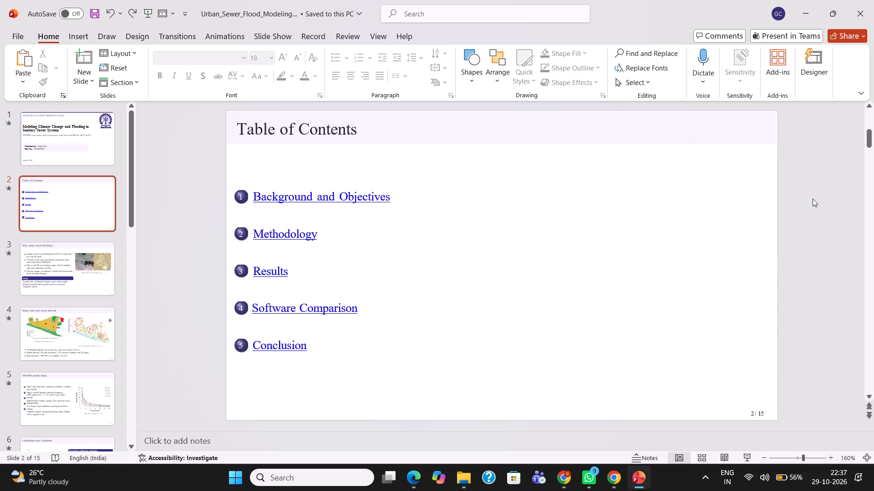
left_click(813, 199)
left_click_drag(308, 347, 252, 207)
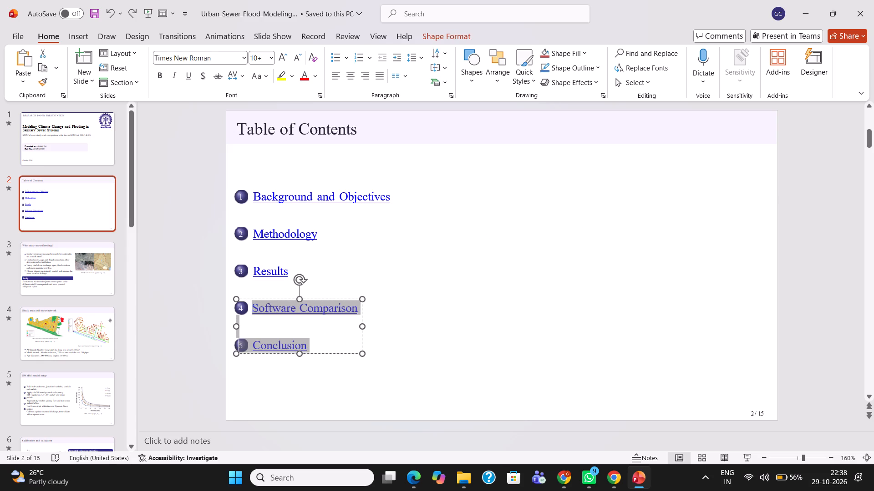
left_click_drag(252, 207, 249, 195)
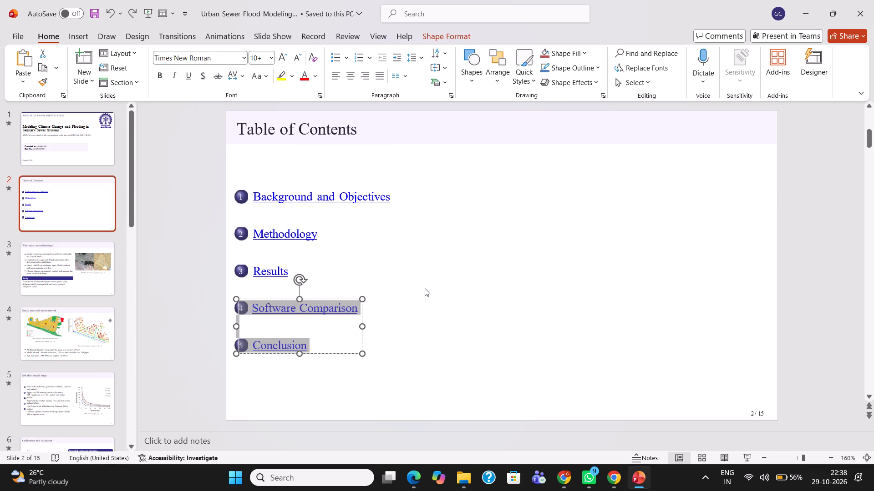
left_click(425, 288)
key("ctrl+a")
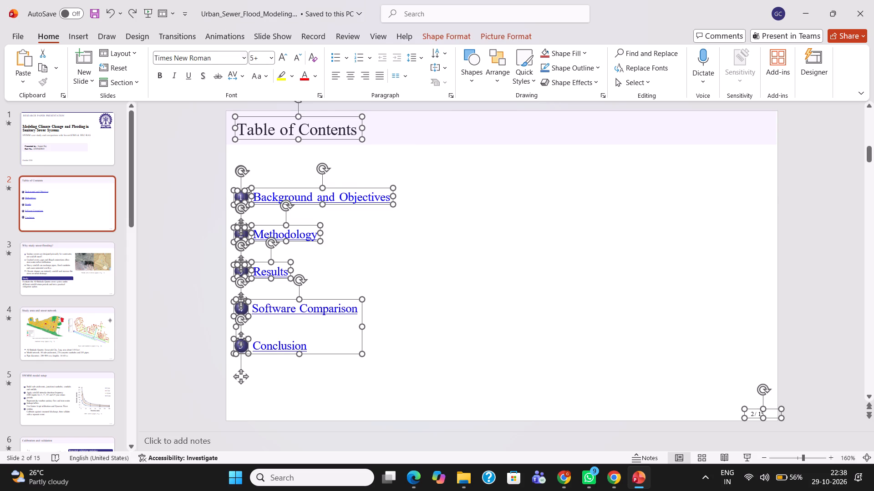
left_click(290, 74)
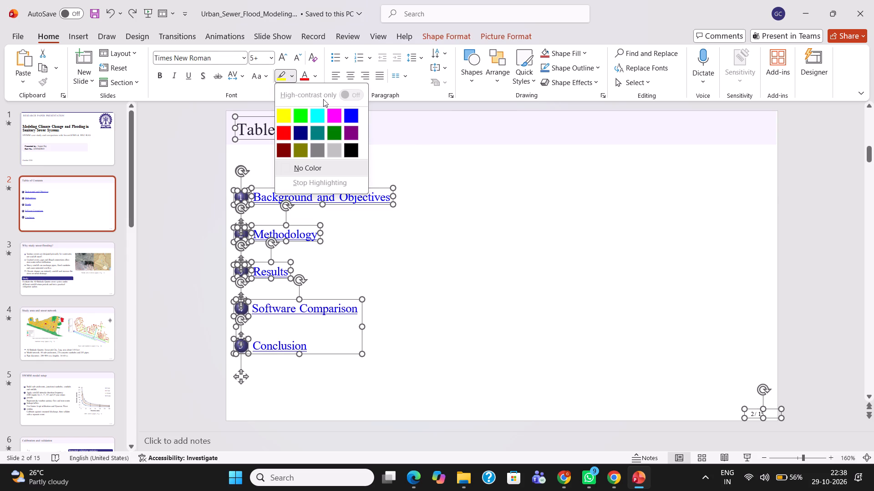
left_click(315, 77)
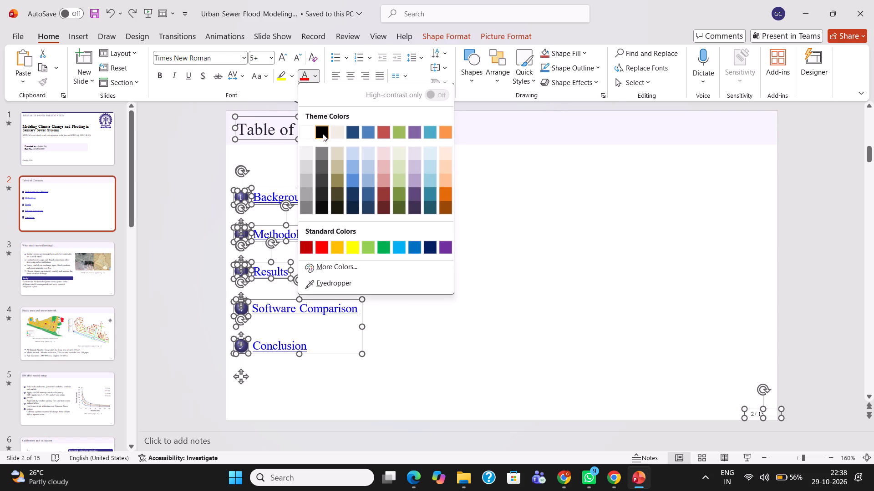
left_click(323, 134)
left_click(480, 317)
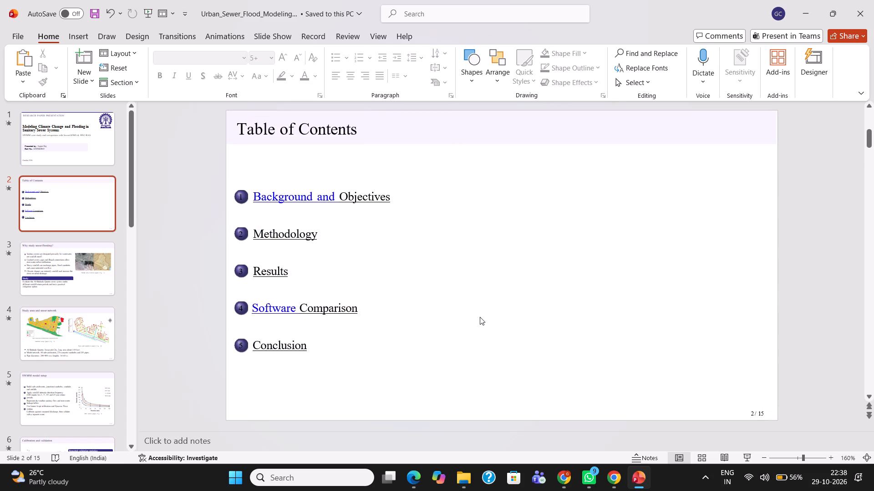
Recolour the remaining blue words "Software", "Background" and "and" in the contents entries black.
left_click(282, 304)
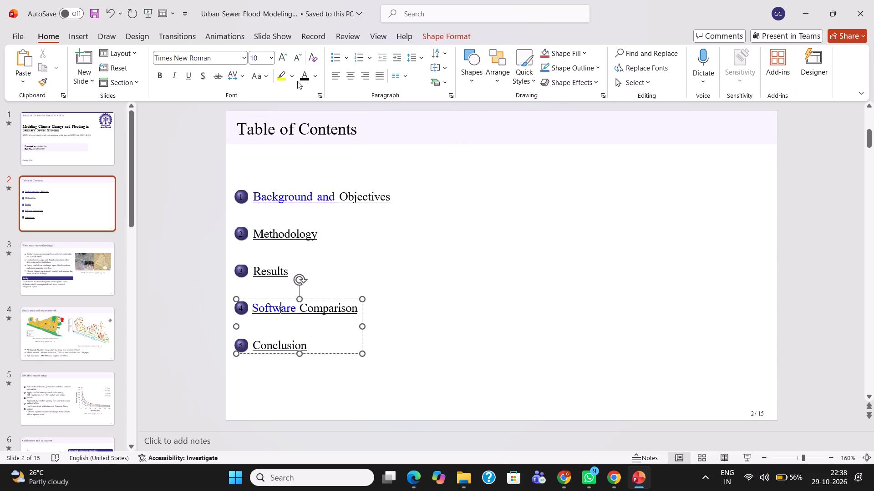
left_click(305, 75)
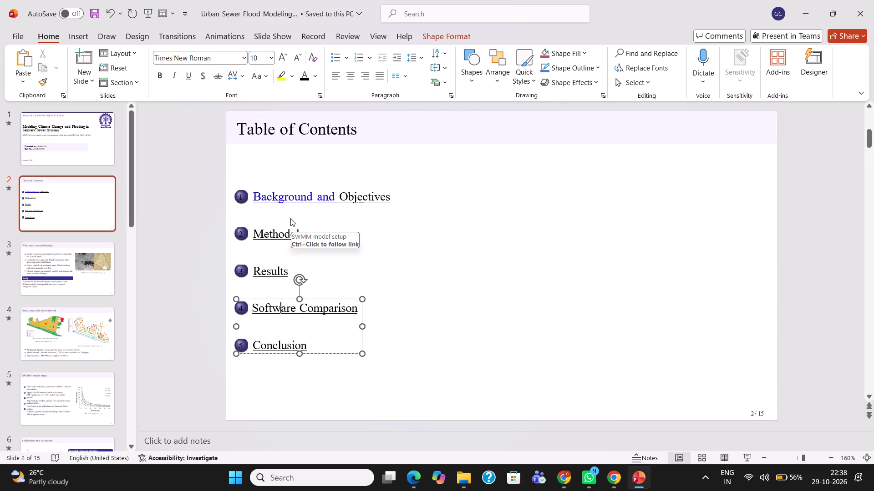
left_click(286, 195)
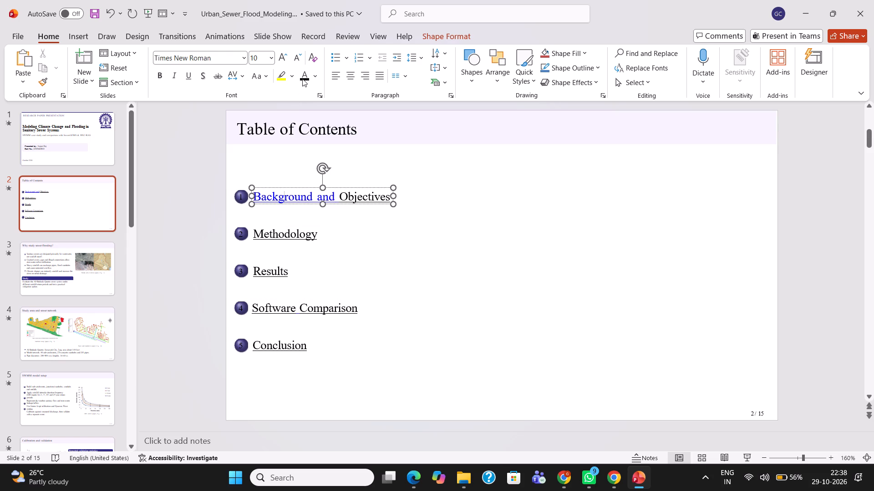
left_click(302, 79)
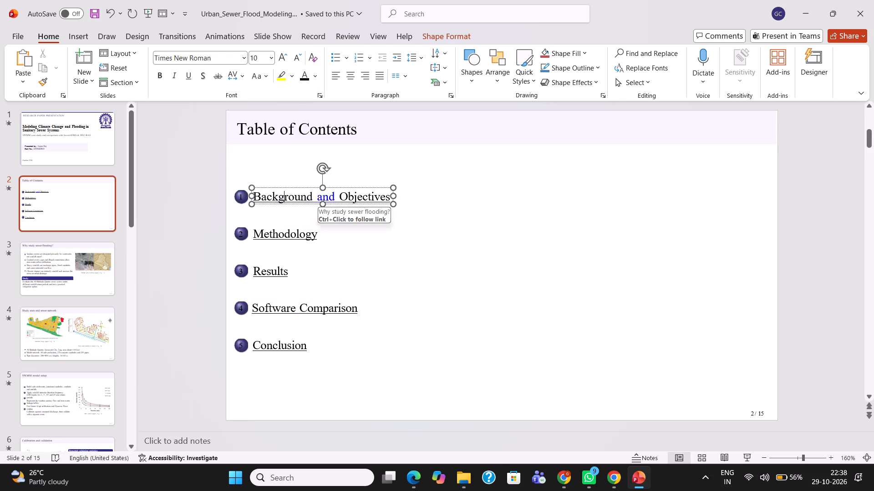
left_click(330, 195)
left_click(303, 76)
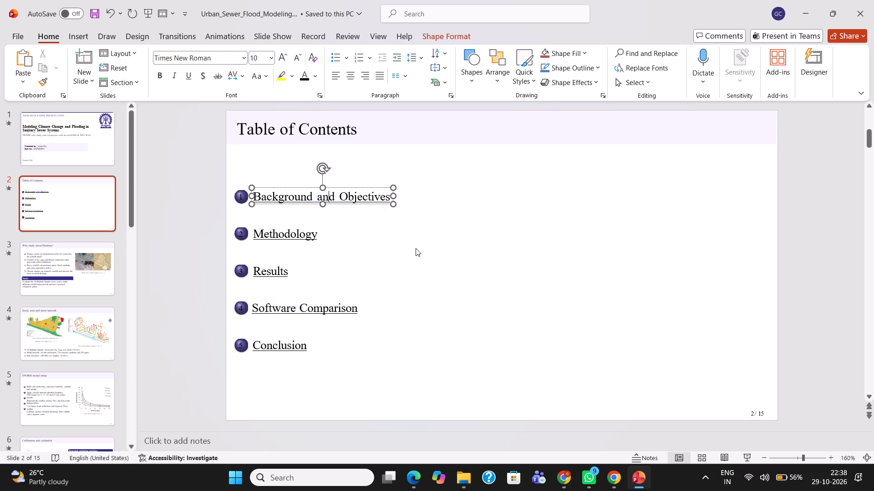
left_click(442, 295)
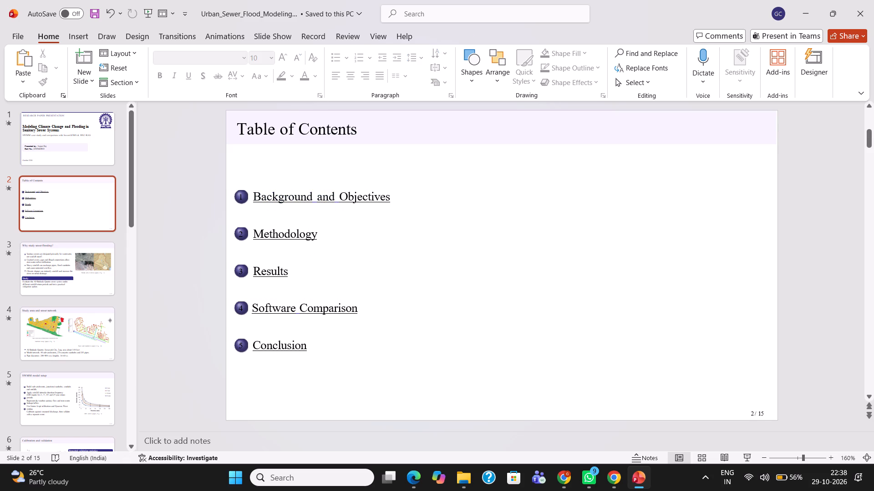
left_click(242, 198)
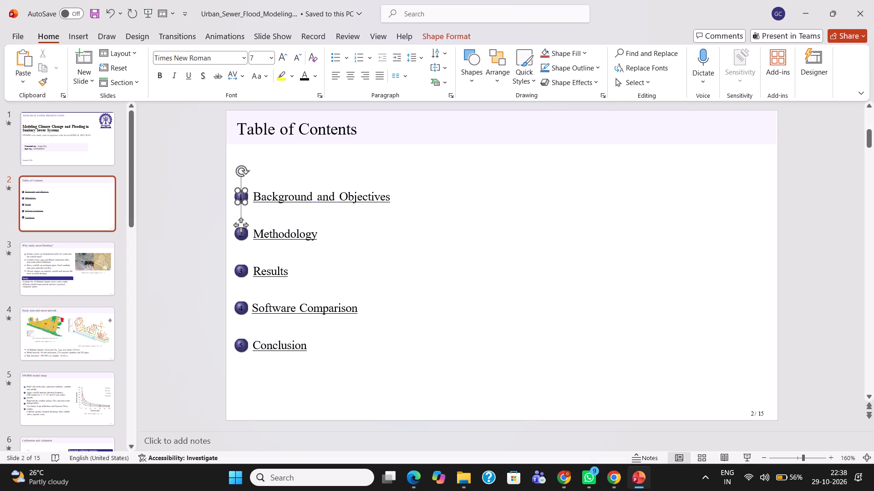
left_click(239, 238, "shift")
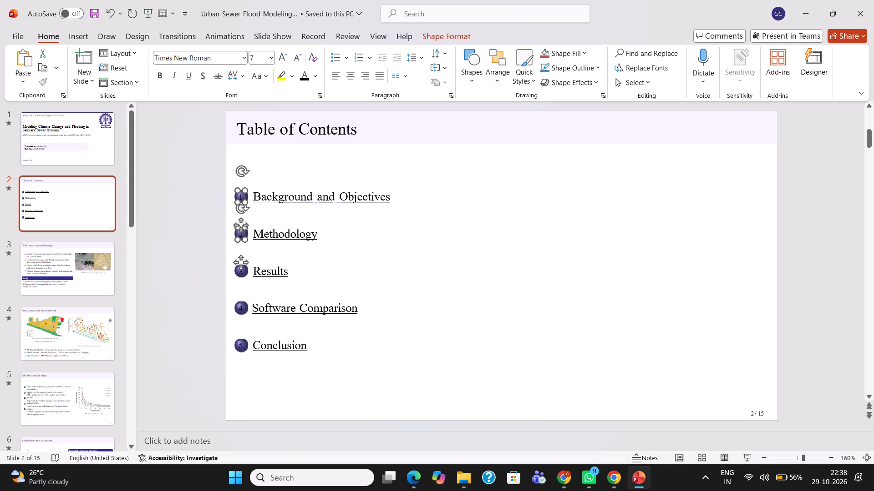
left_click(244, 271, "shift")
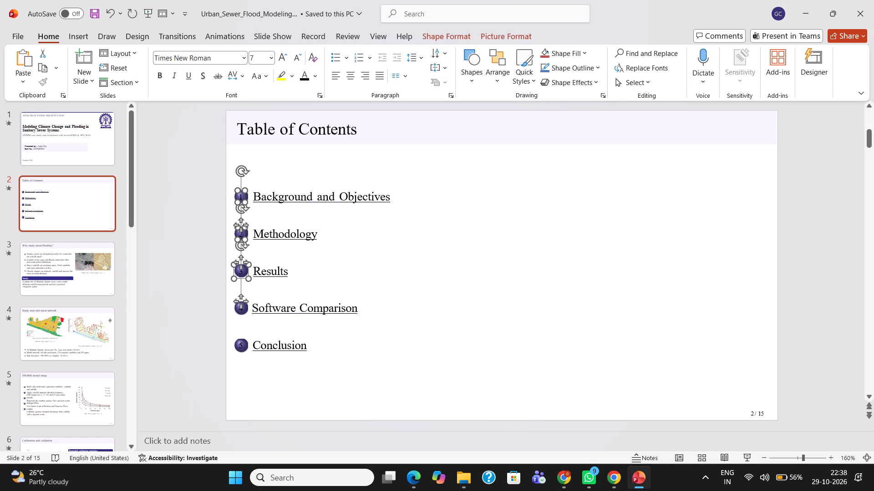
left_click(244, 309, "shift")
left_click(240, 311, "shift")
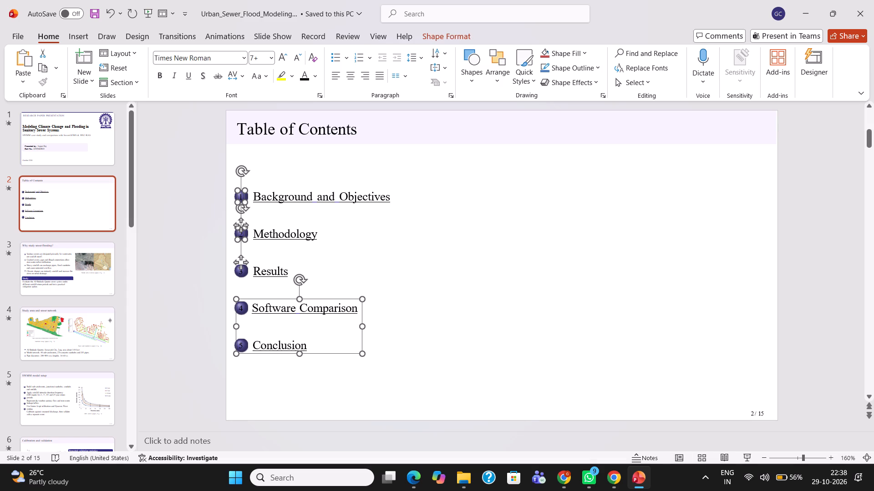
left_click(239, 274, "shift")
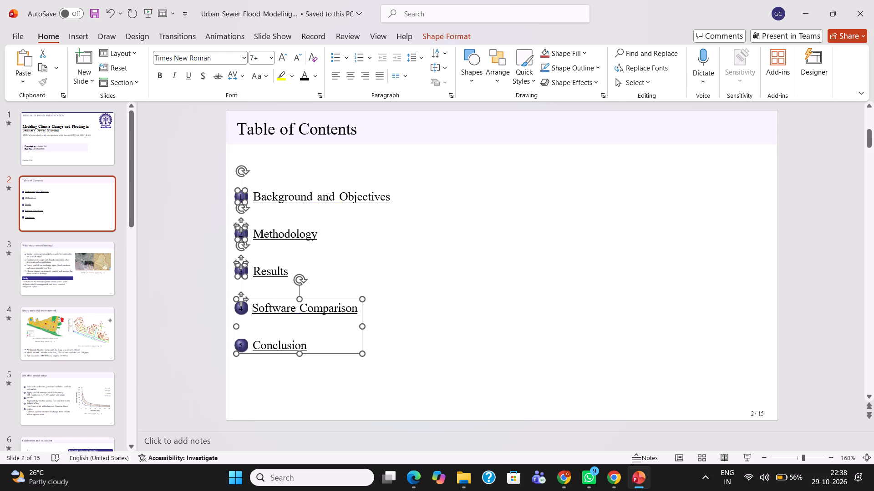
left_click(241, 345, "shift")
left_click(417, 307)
Retype the number 1 in the circle beside Background and Objectives and set its font colour to white.
left_click(241, 196)
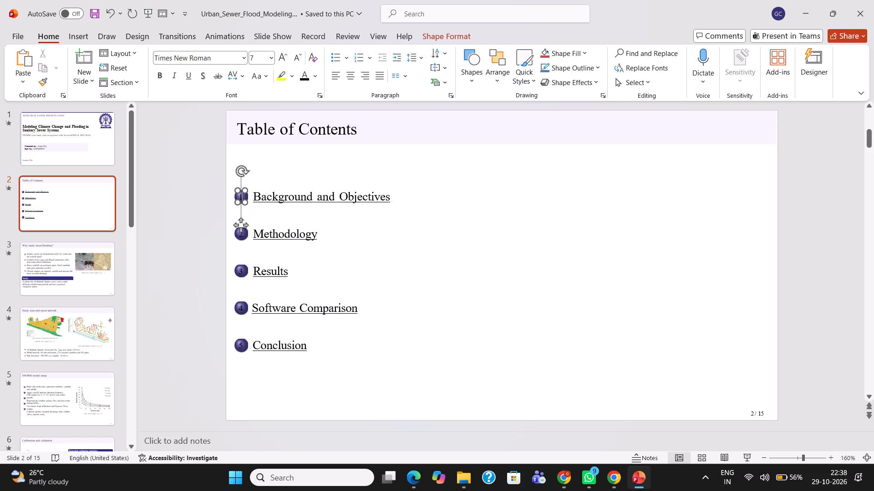
left_click(314, 74)
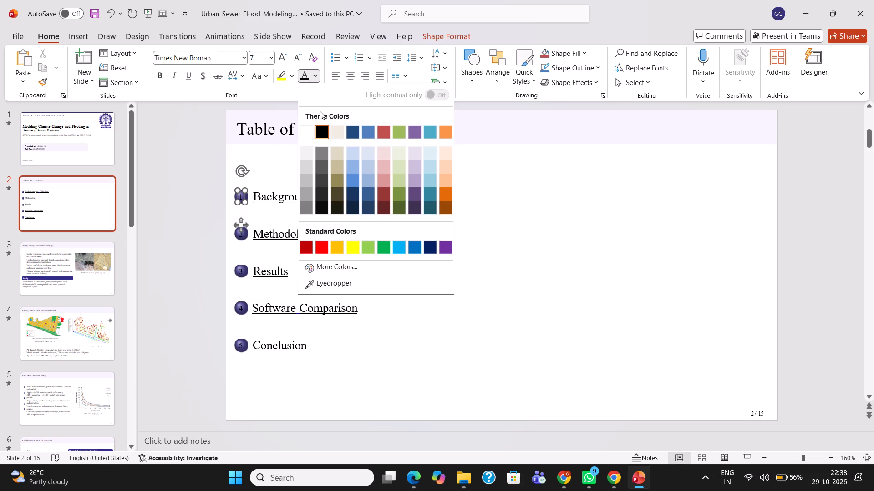
left_click(306, 134)
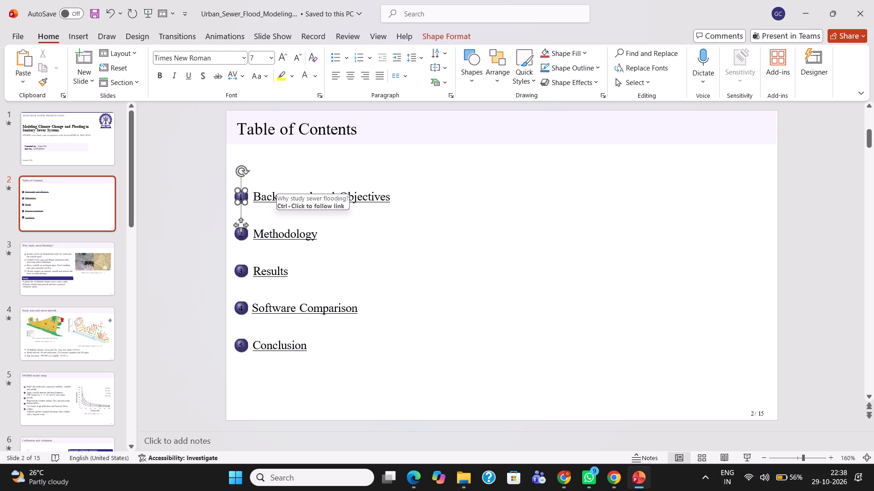
left_click(432, 283)
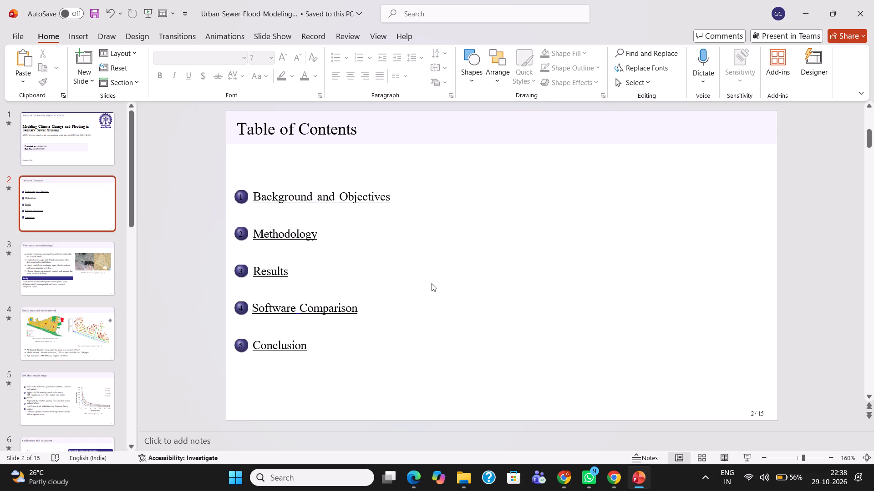
key("ctrl+z")
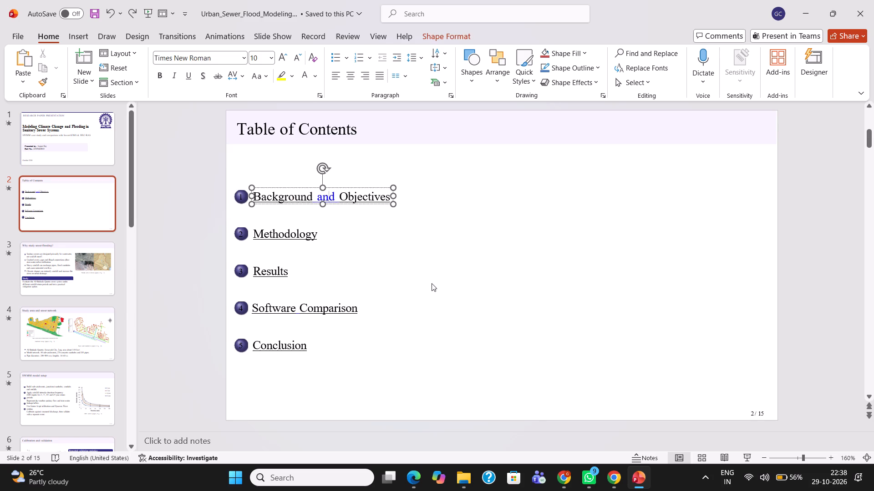
key("ctrl+y")
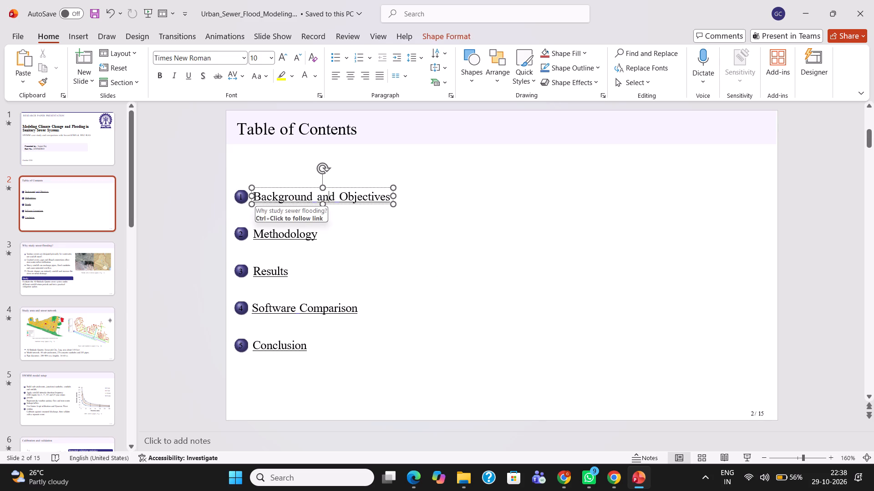
left_click(241, 195)
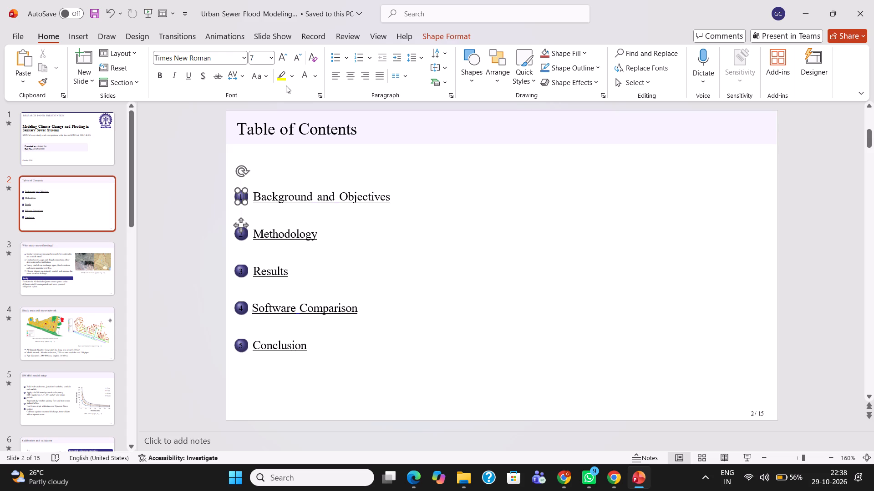
key("BackSpace")
key("1")
key("period")
key("BackSpace")
key("shift+Left")
left_click(302, 79)
left_click(427, 319)
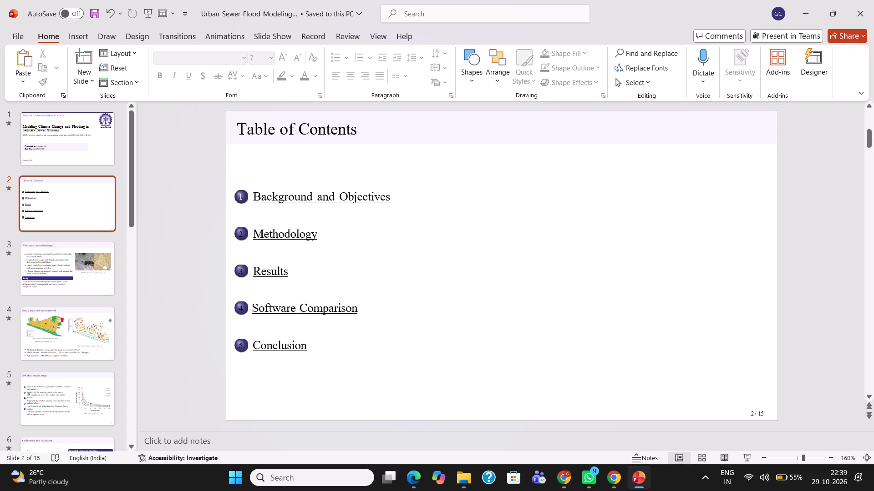
Set the font colour of the number 2 in the circle beside Methodology to white.
left_click(243, 233)
left_click(240, 234)
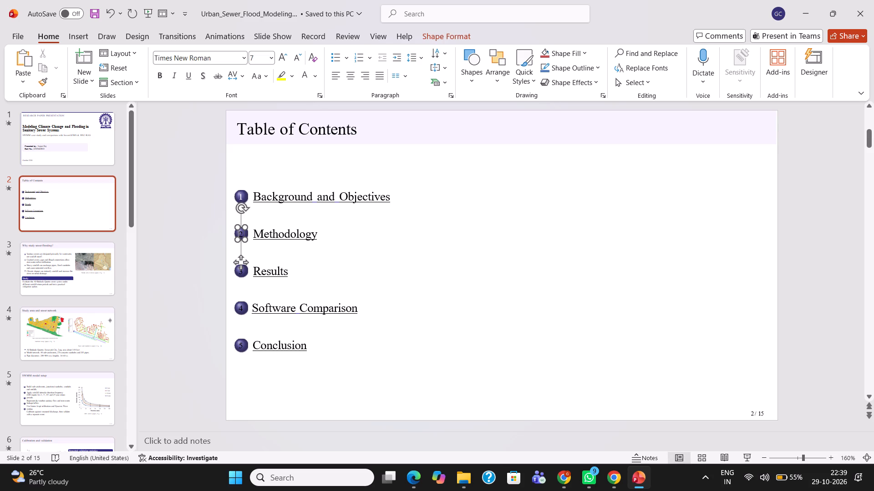
key("shift+Right")
left_click(302, 72)
left_click(421, 294)
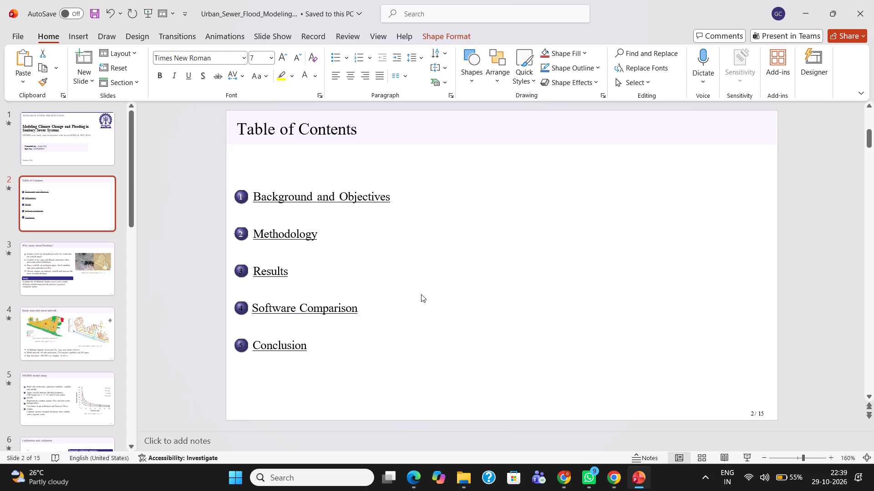
Set the font colour of the numbers 3, 4 and 5 in the circles beside Results, Software Comparison and Conclusion to white.
left_click(241, 270)
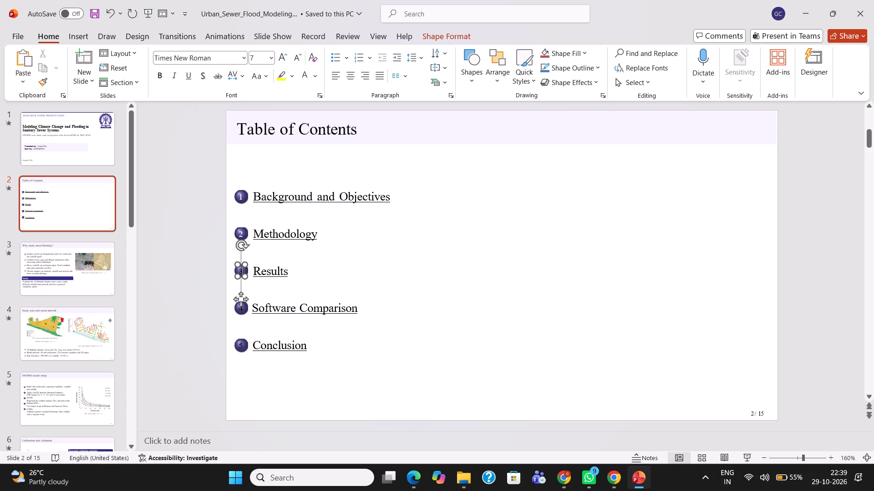
key("shift+Left")
left_click(304, 74)
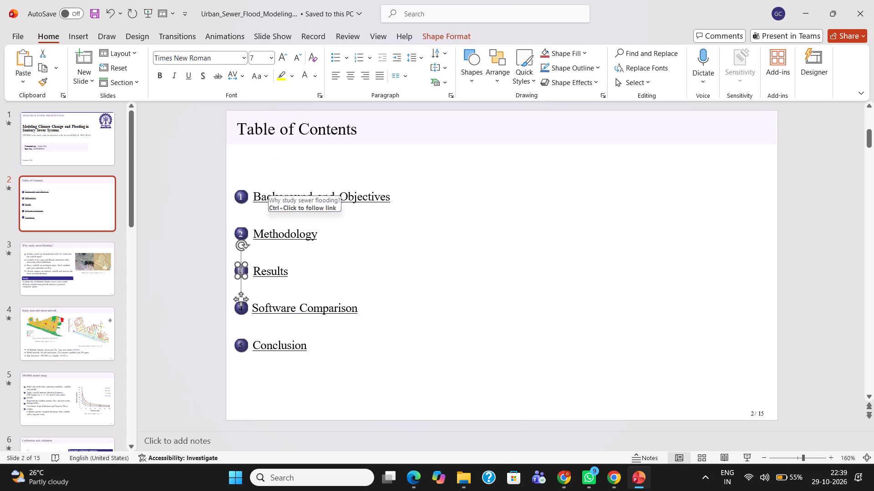
left_click(203, 306)
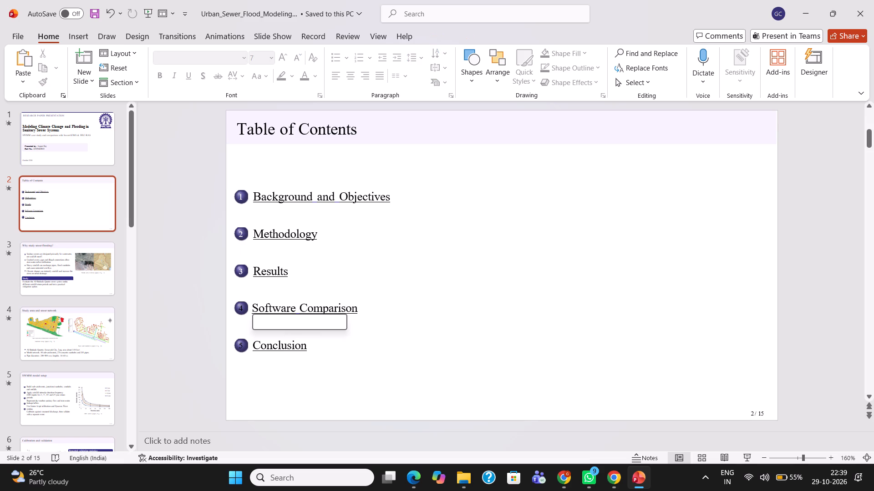
left_click(244, 309)
key("shift+Left")
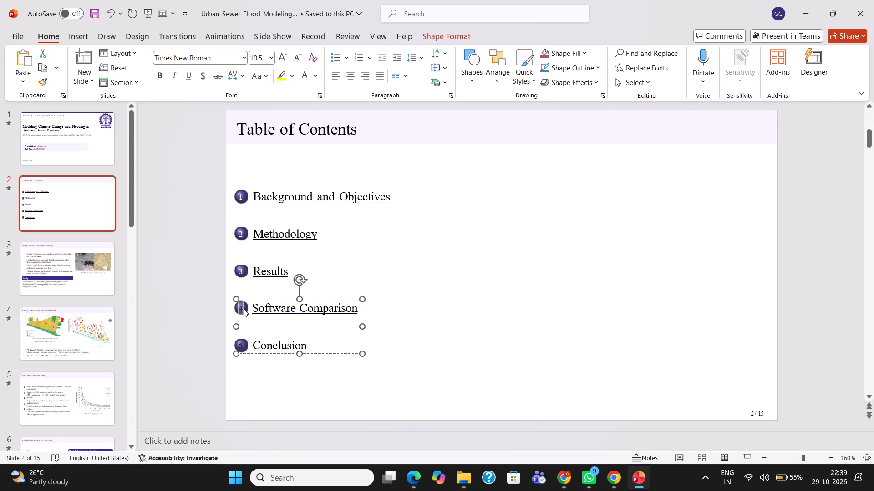
left_click(306, 74)
left_click(577, 416)
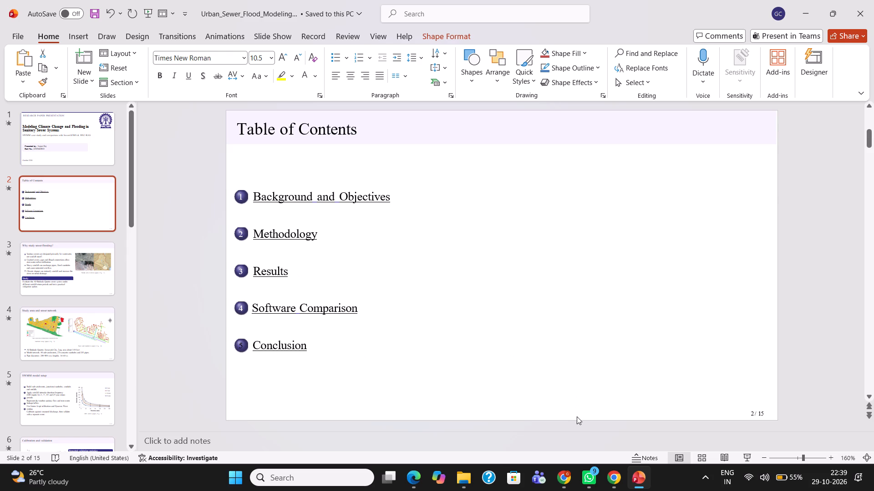
left_click(246, 342)
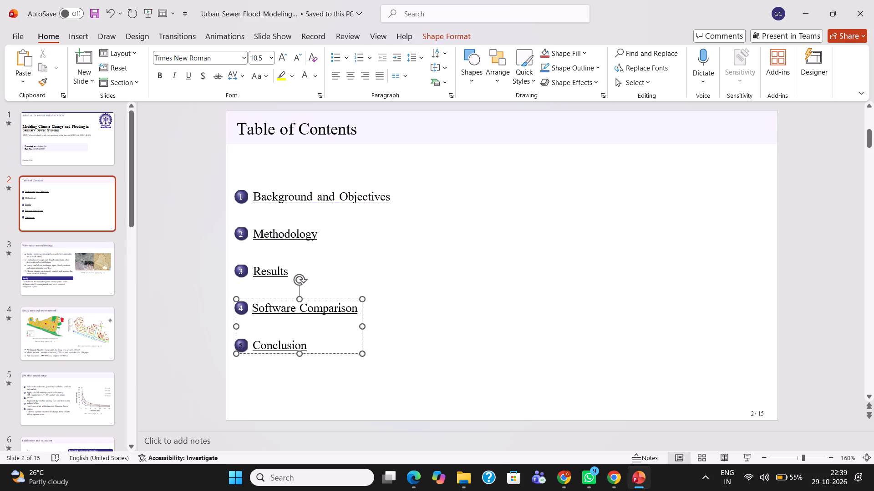
left_click(245, 345)
key("shift+Left")
left_click(305, 72)
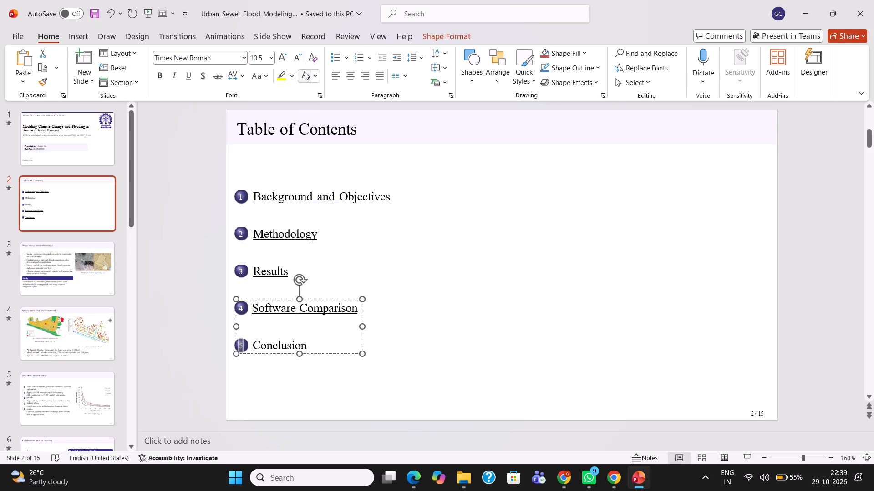
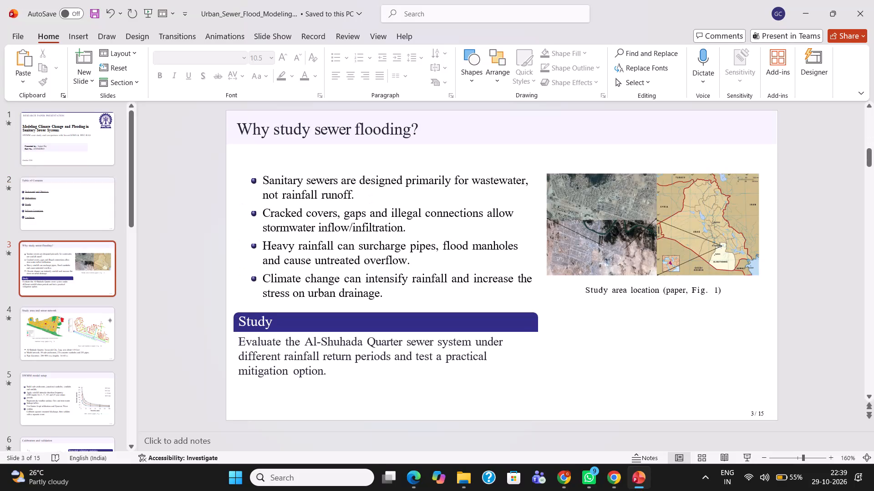
Review slides 4 to 11 one after another, checking the text, figures and tables for remaining formatting problems.
key("Down")
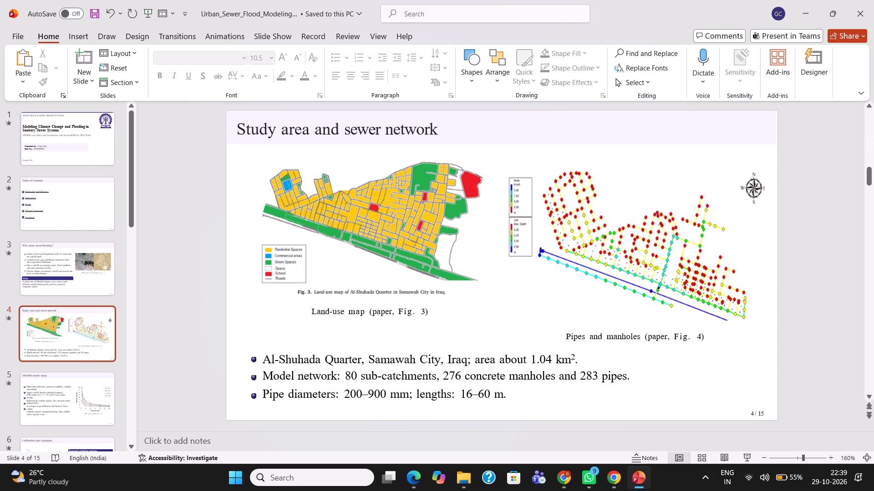
key("Down")
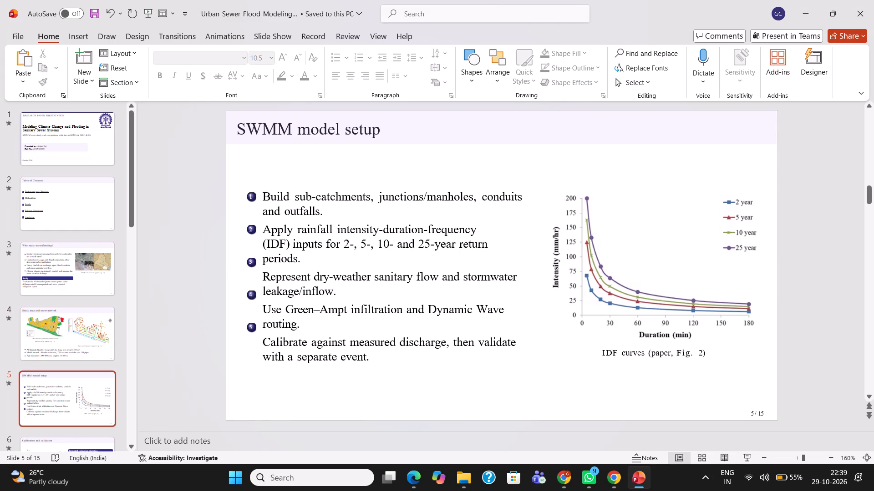
key("Down")
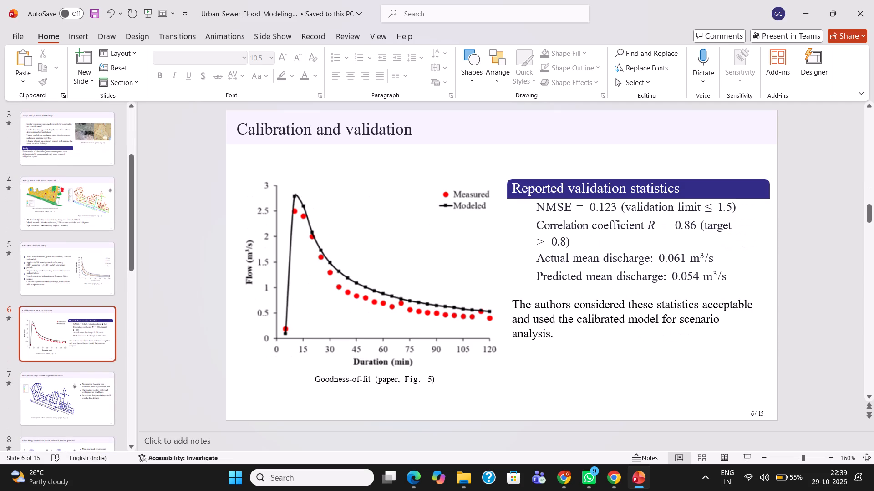
key("Down")
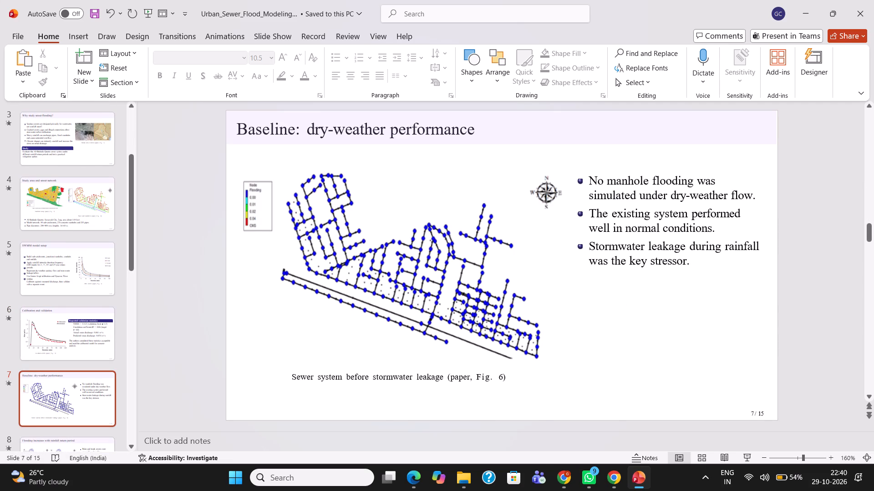
key("Down")
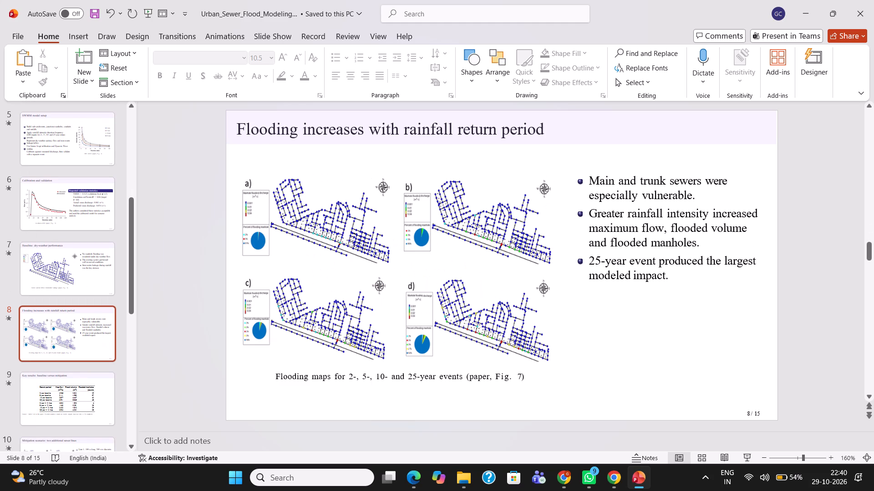
key("Down")
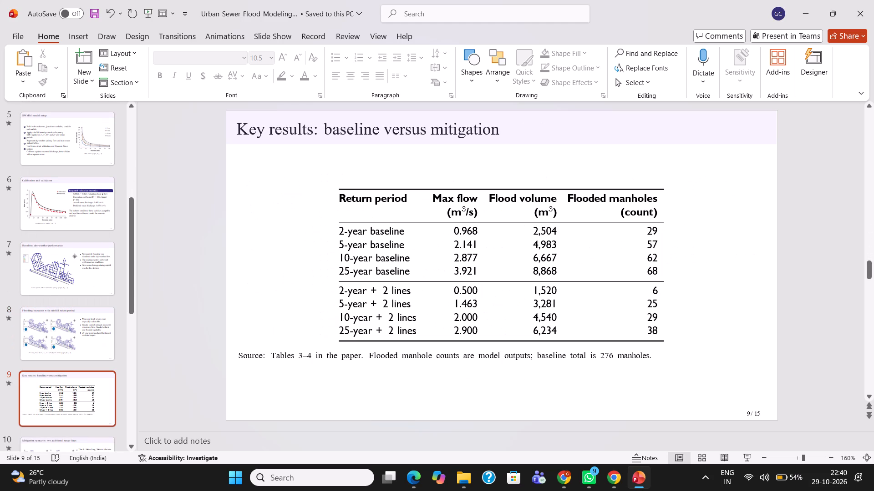
key("Down")
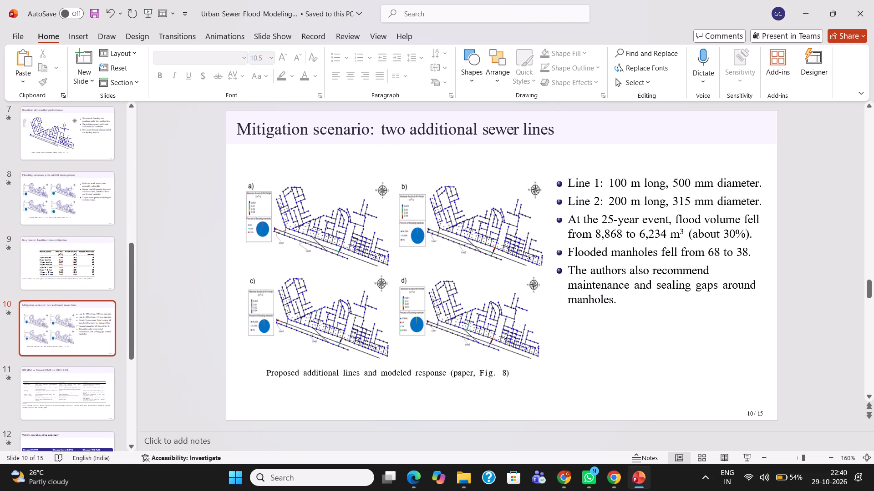
key("Down")
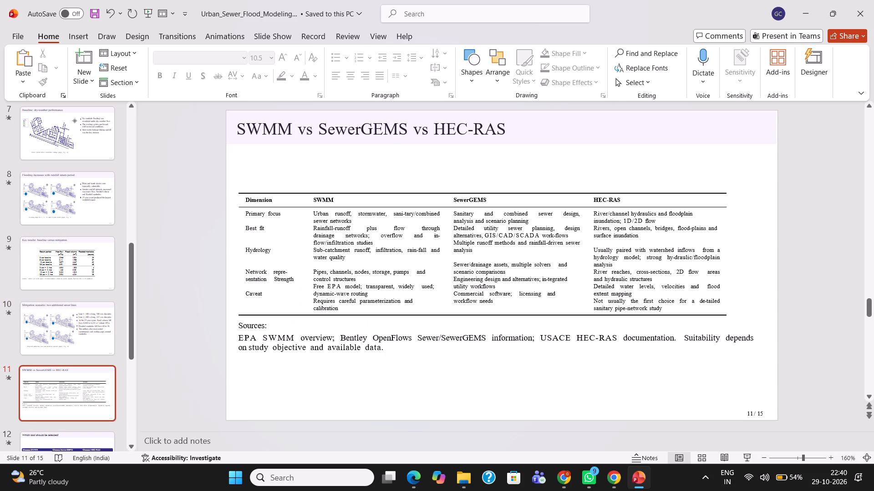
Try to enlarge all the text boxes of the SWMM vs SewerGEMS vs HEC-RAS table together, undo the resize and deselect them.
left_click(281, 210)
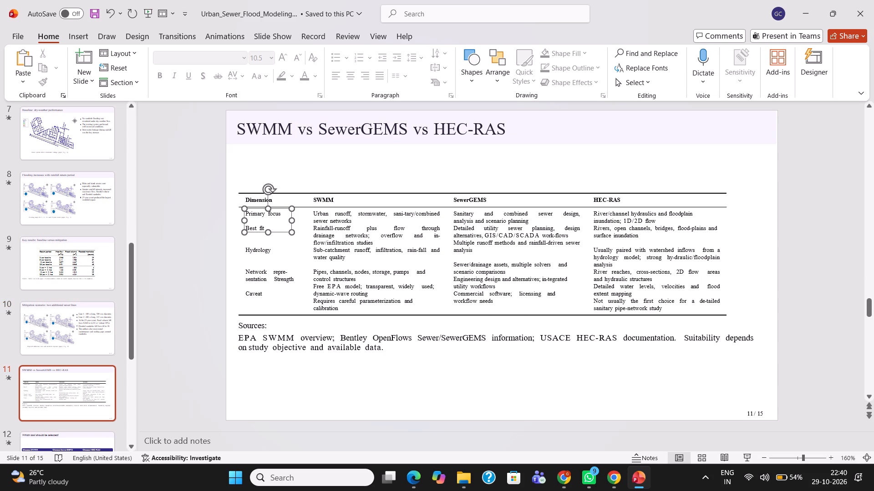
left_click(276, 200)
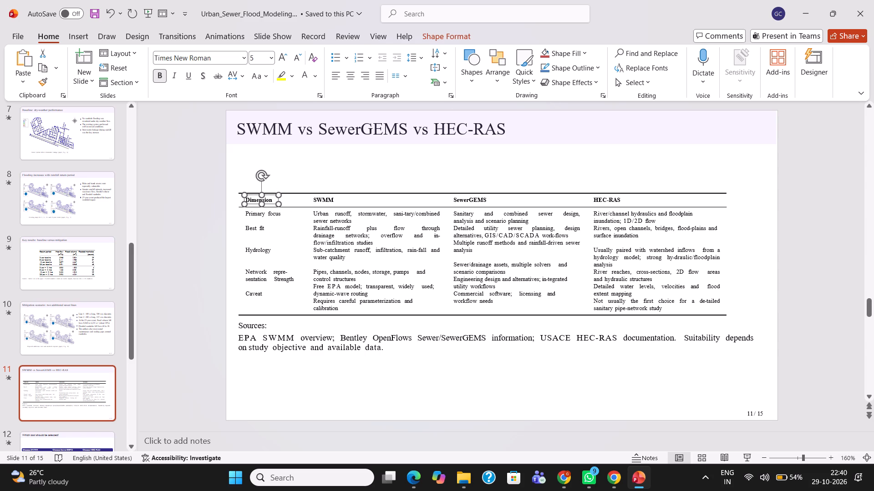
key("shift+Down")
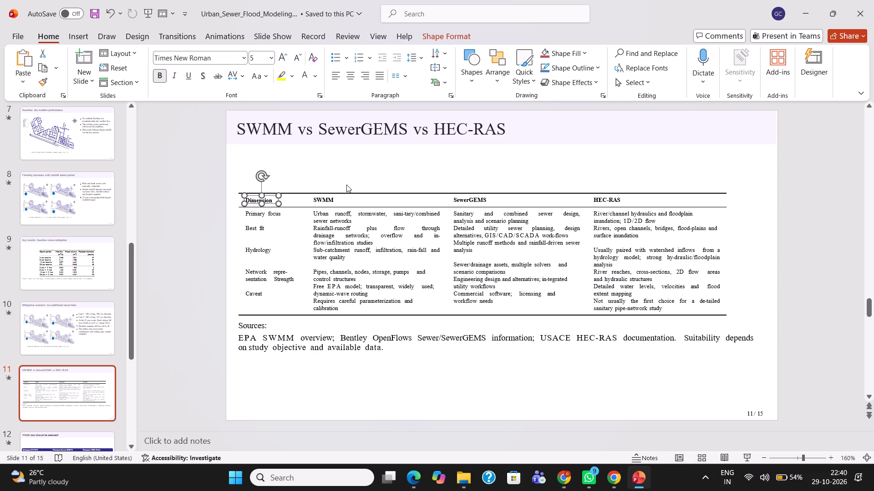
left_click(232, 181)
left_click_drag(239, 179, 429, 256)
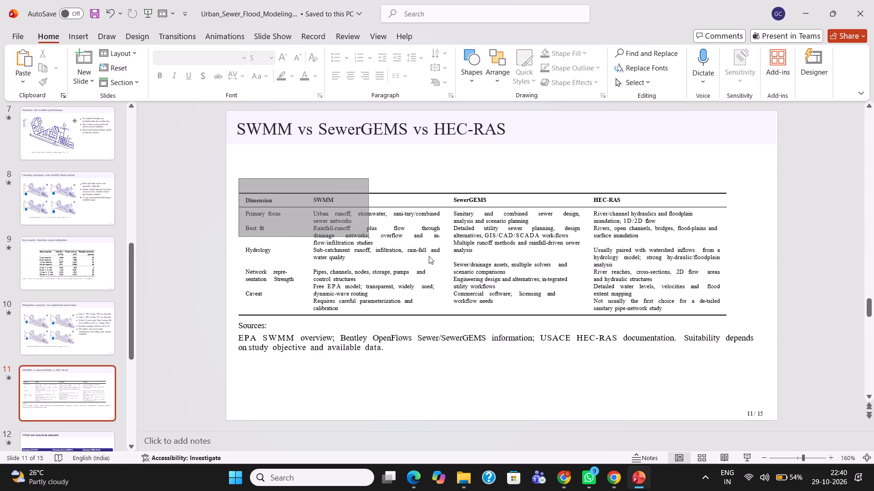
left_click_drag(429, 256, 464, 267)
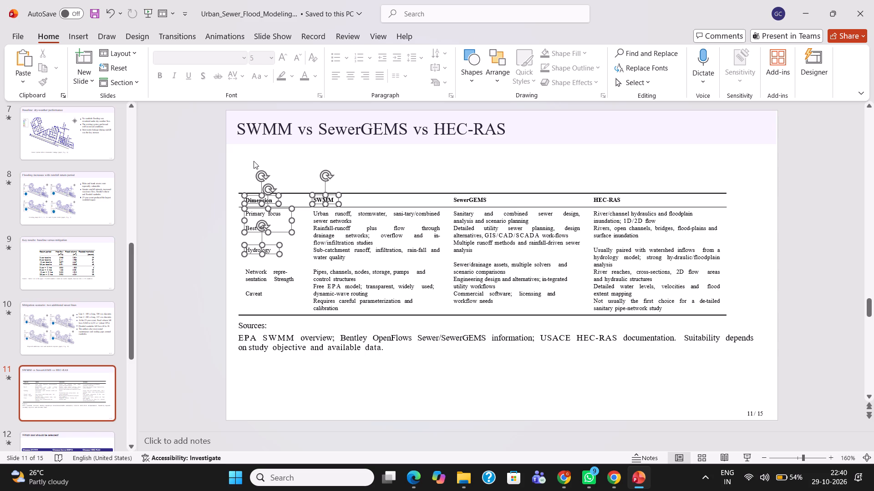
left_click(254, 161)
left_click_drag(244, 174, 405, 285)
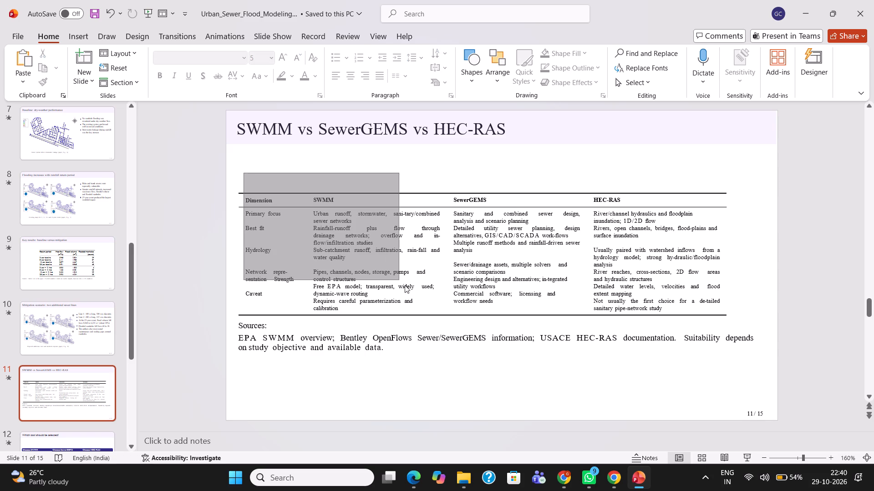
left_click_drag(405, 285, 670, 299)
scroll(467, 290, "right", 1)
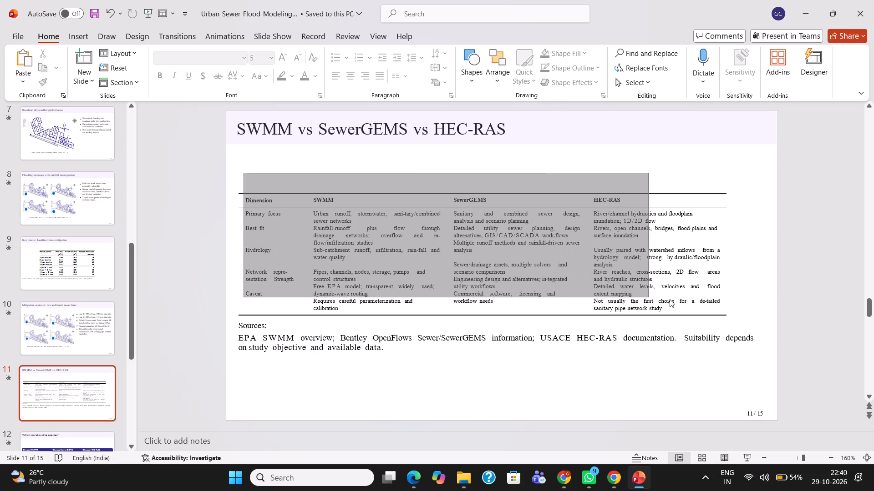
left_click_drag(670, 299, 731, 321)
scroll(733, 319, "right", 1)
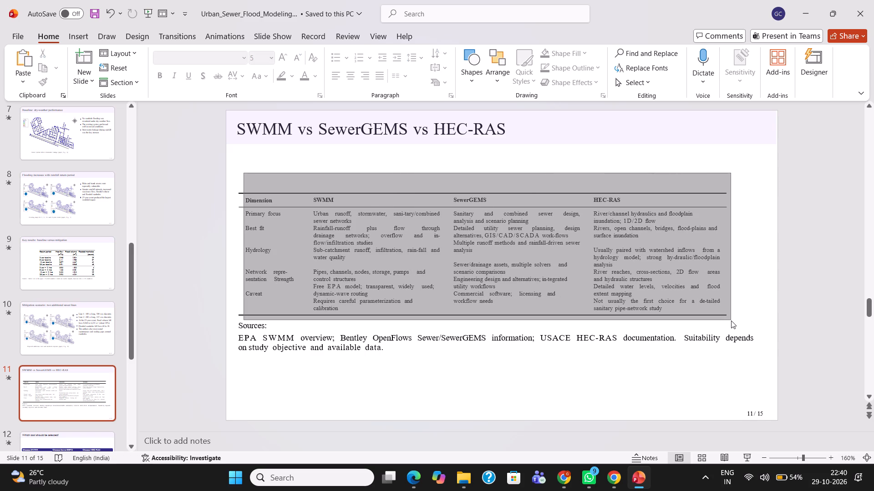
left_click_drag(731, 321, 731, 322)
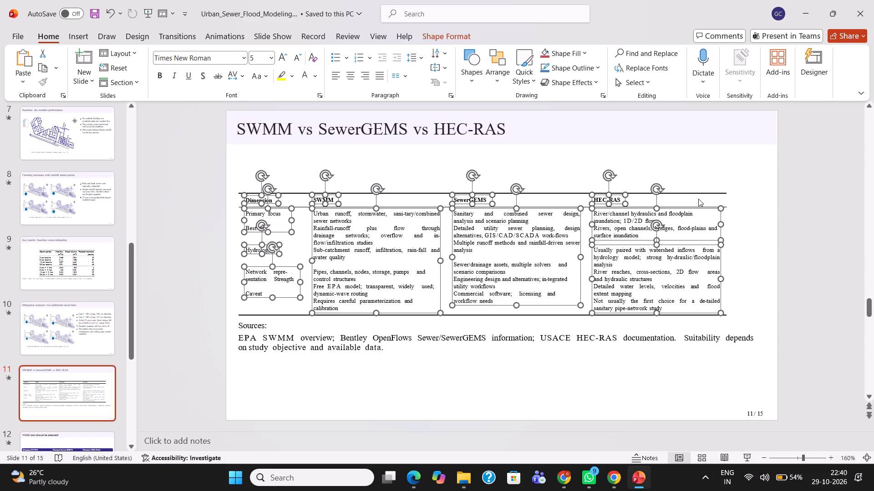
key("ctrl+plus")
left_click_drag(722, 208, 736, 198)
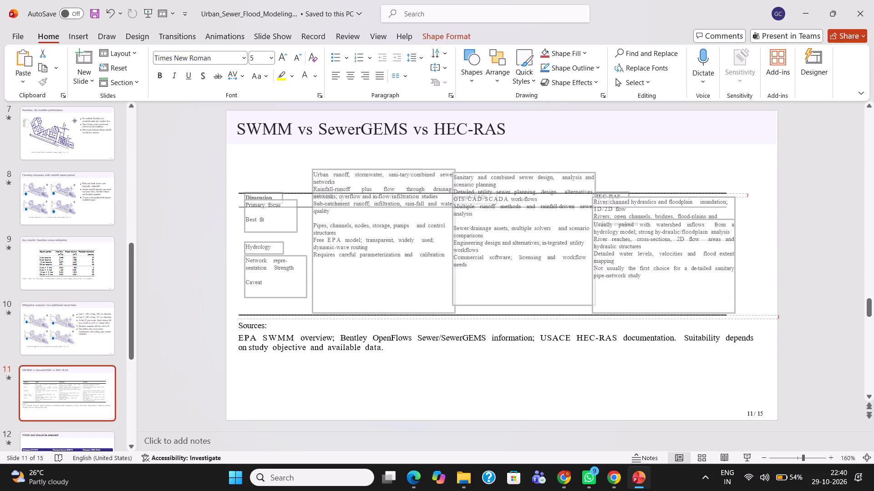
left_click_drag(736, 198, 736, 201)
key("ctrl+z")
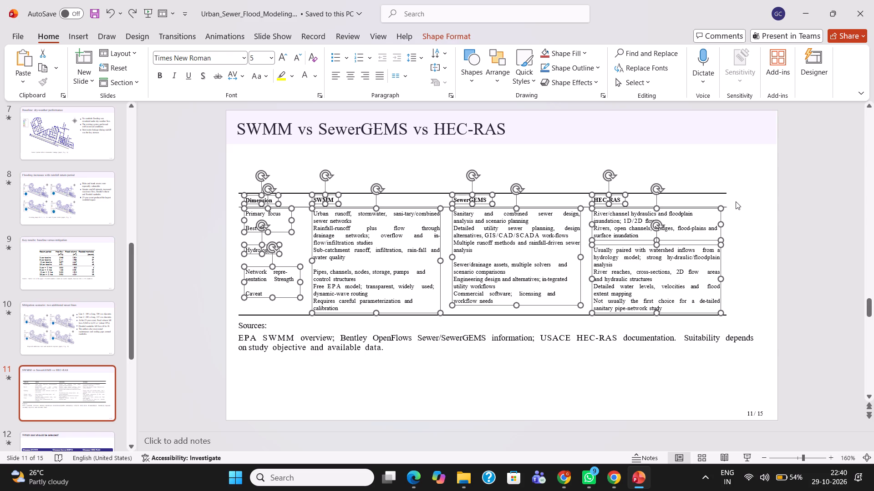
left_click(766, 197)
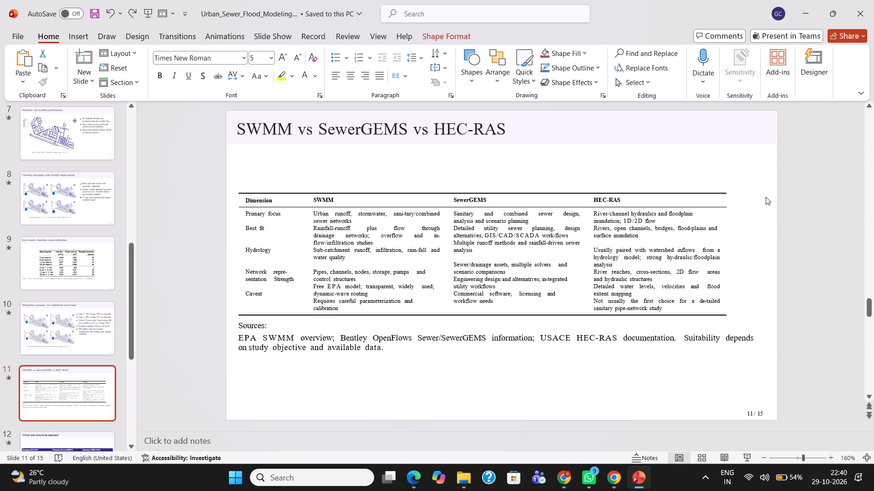
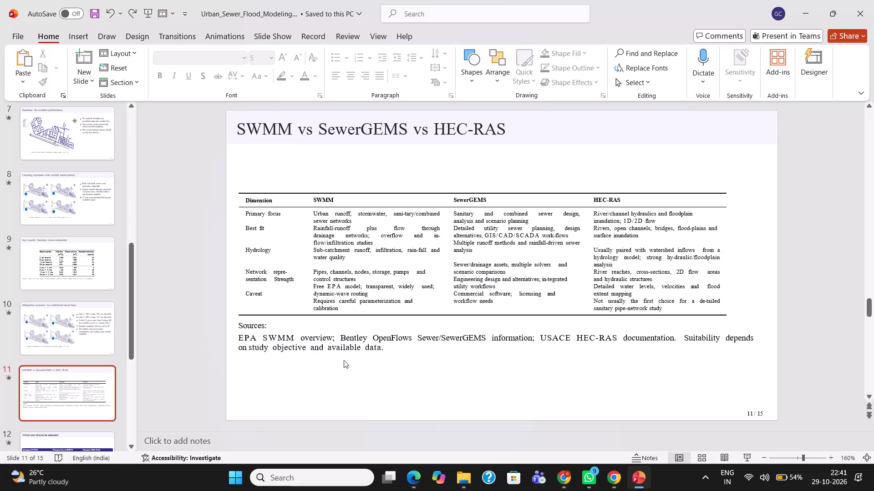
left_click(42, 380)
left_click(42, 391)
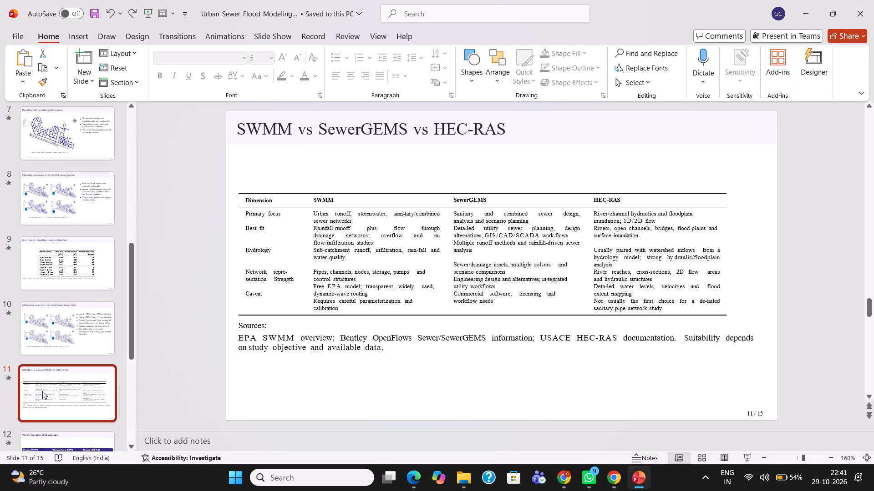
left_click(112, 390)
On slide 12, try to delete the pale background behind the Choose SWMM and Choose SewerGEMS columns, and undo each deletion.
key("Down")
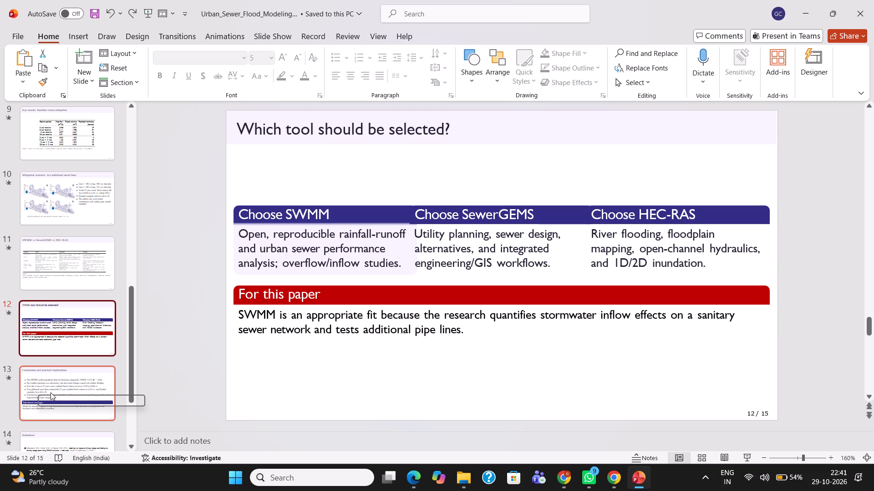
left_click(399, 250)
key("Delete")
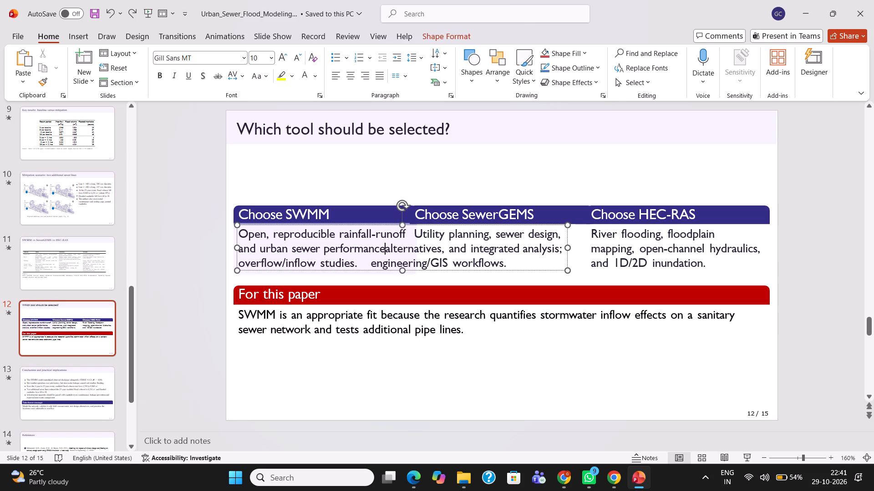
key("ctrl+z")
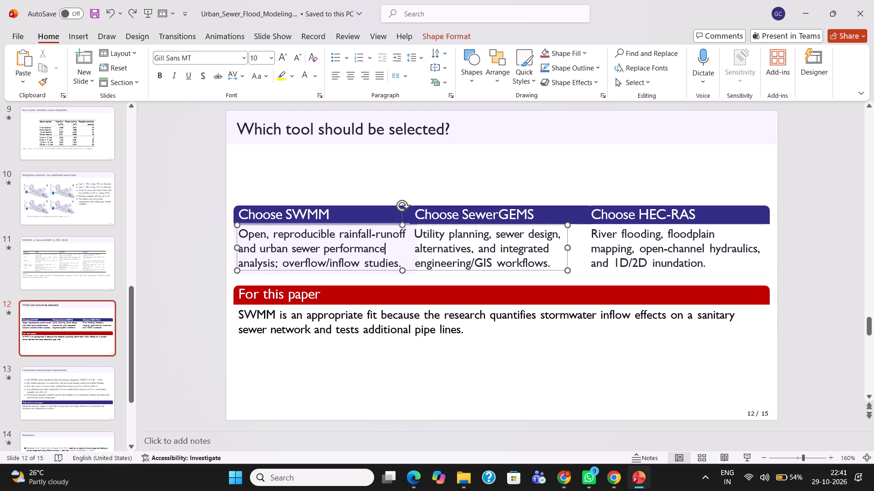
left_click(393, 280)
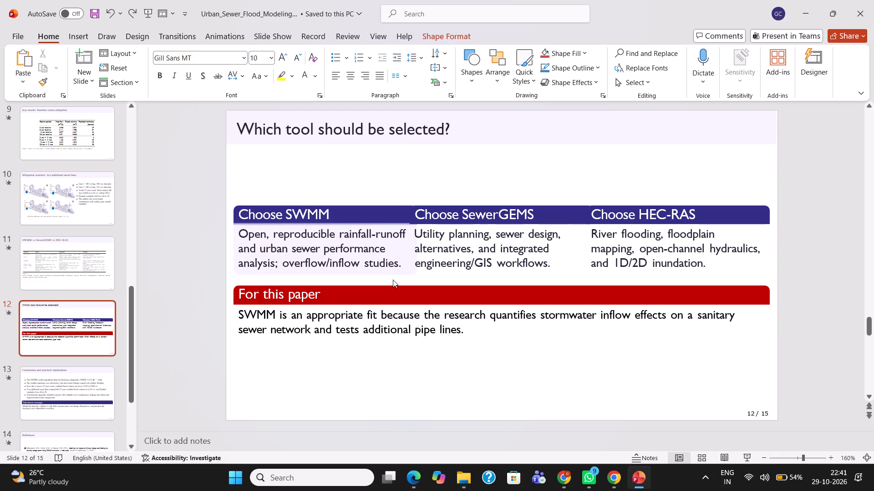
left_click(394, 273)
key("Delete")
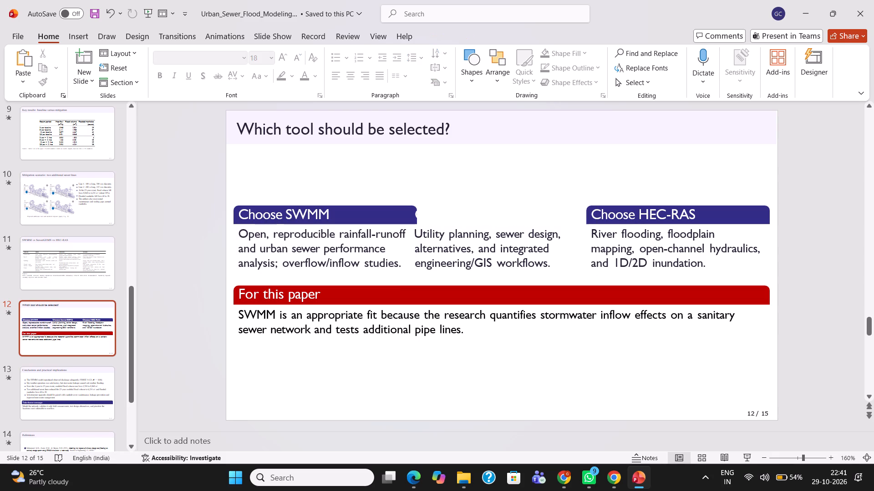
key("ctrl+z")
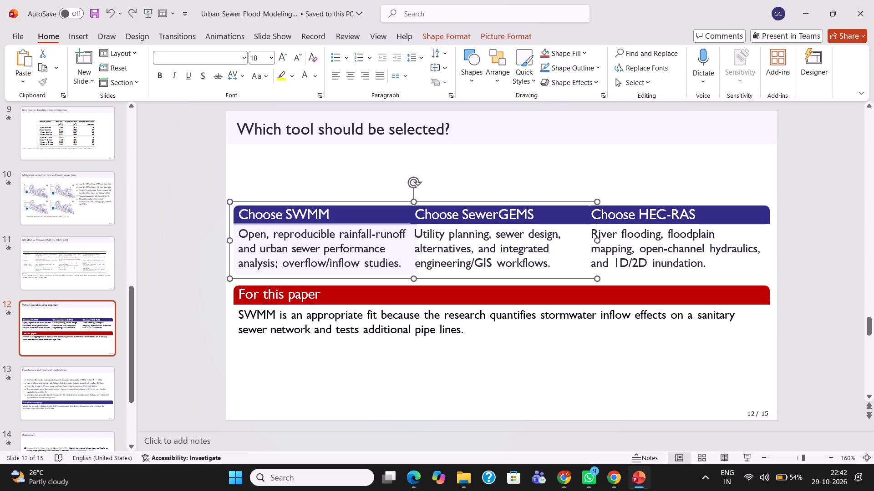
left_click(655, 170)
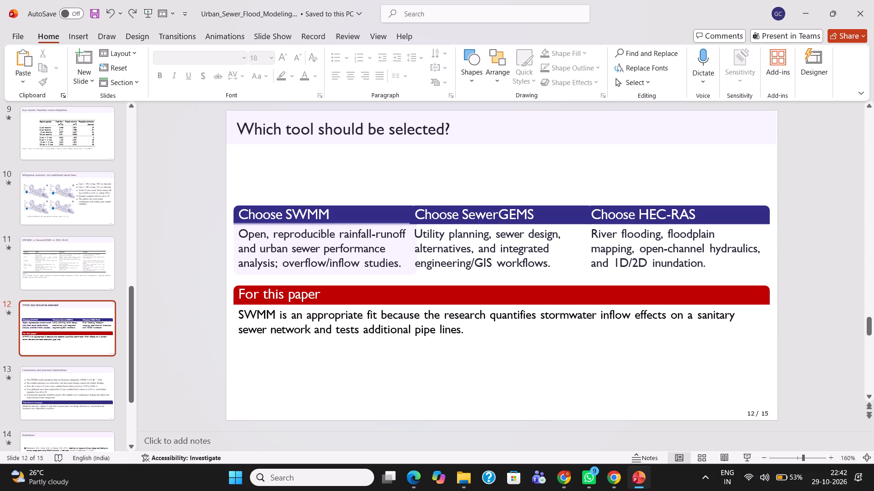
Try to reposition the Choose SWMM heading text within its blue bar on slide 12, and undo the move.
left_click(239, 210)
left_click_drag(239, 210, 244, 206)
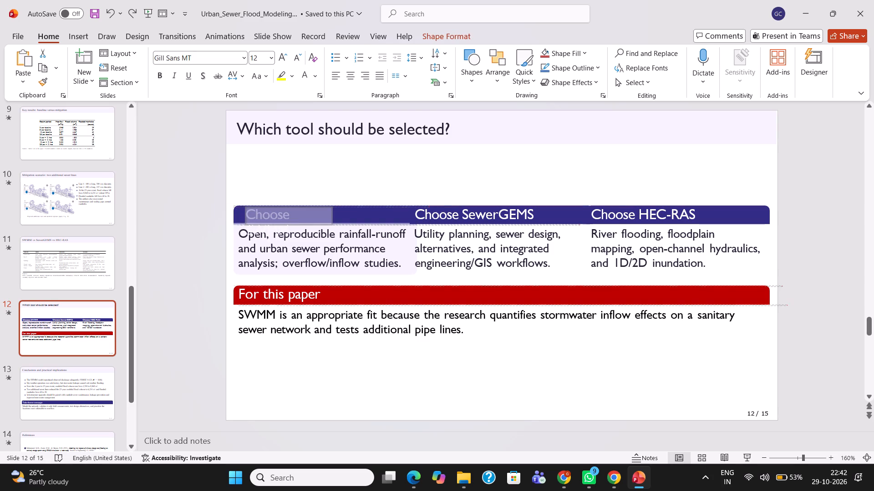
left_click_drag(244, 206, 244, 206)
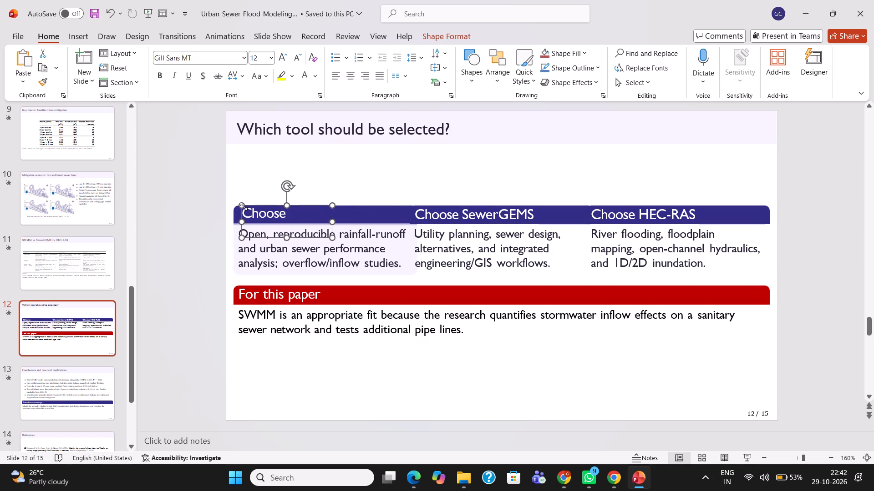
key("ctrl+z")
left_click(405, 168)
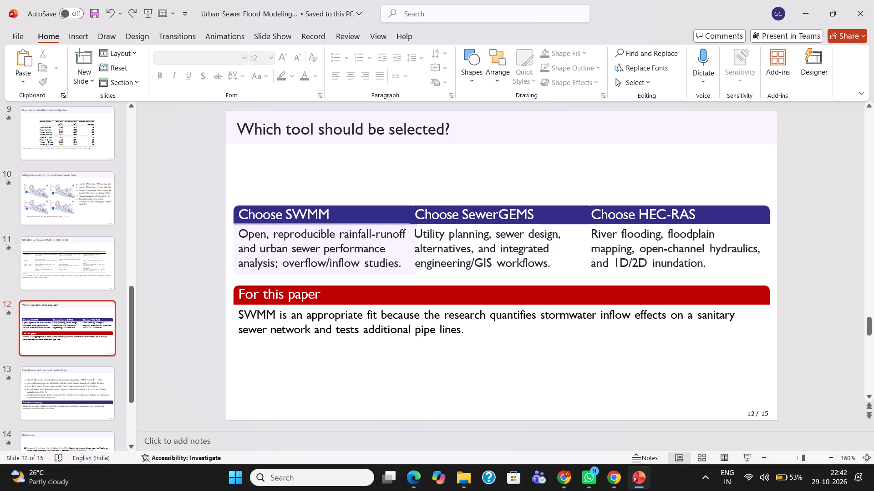
On the References slide, cut the whole Bentley Systems OpenFlows Sewer / SewerGEMS entry and remove the spacing it leaves behind.
key("Up")
key("Down")
key("Down")
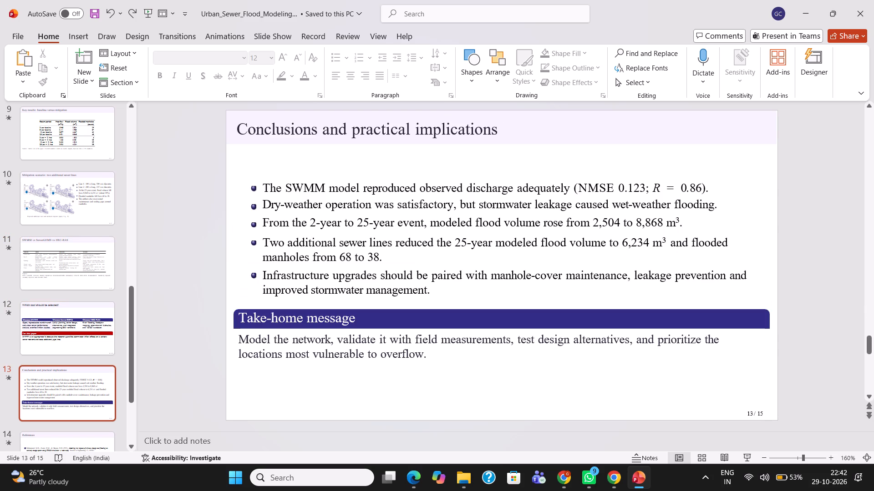
key("Down")
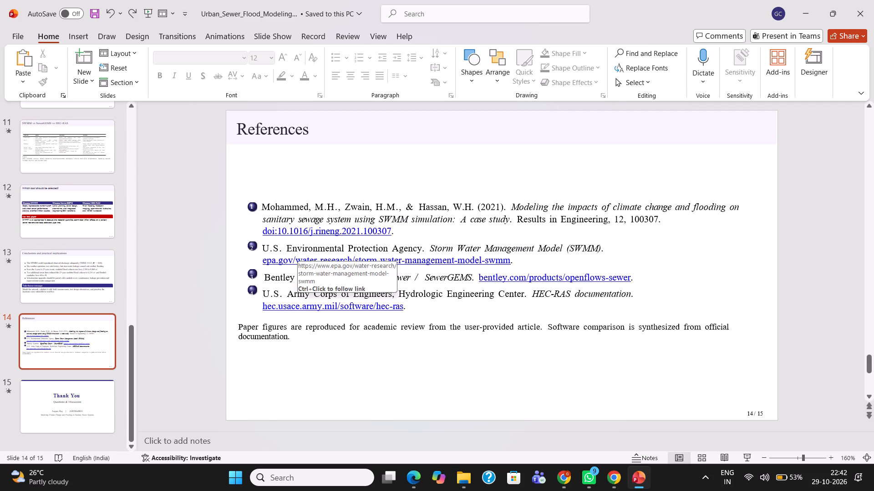
left_click_drag(264, 277, 379, 268)
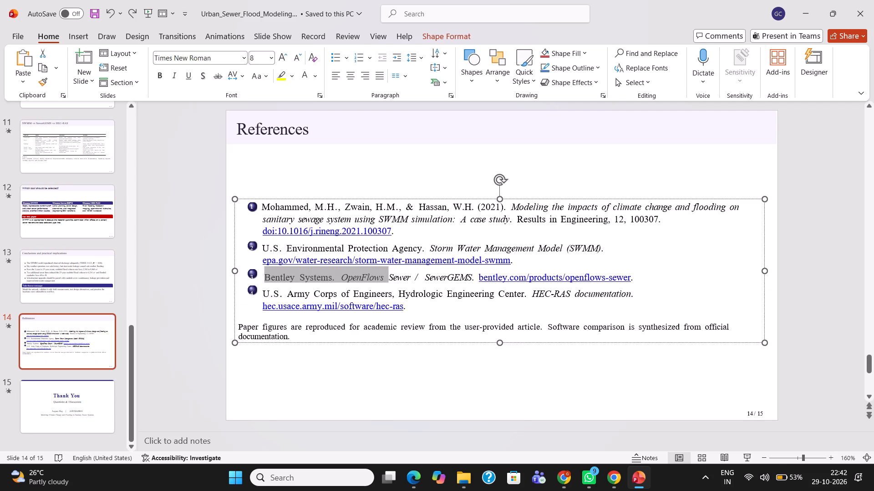
left_click_drag(379, 268, 537, 276)
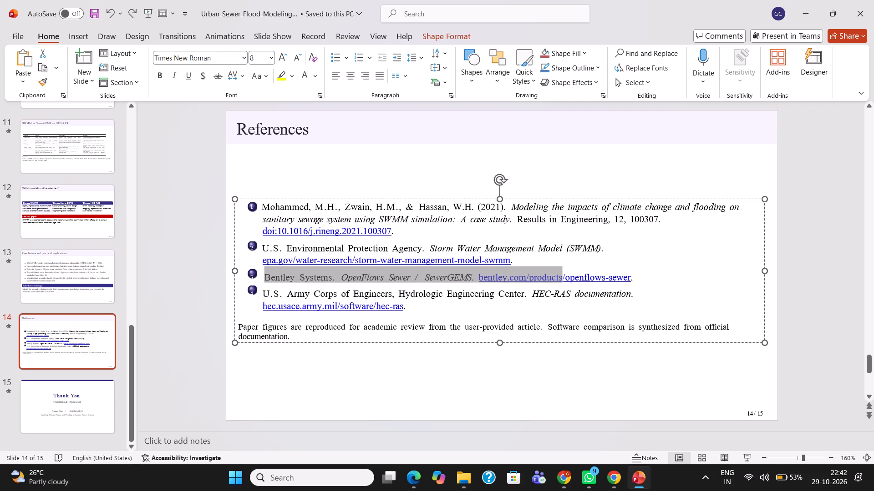
left_click_drag(537, 276, 554, 277)
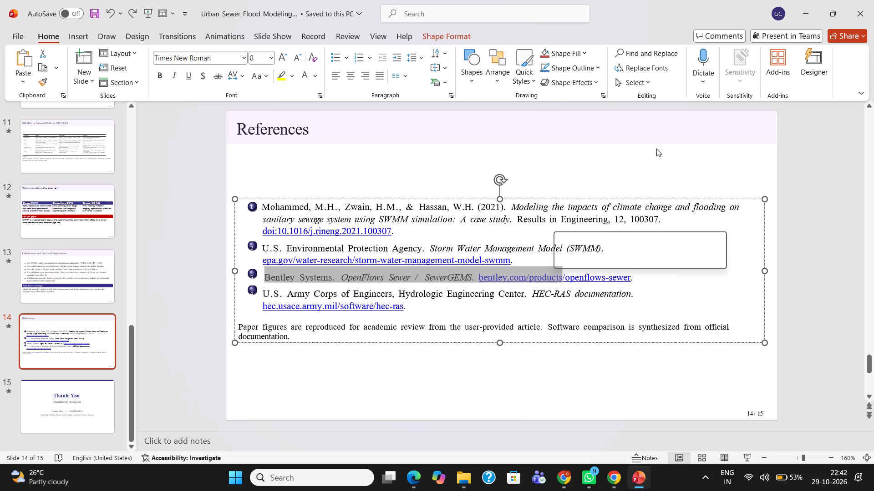
left_click(711, 165)
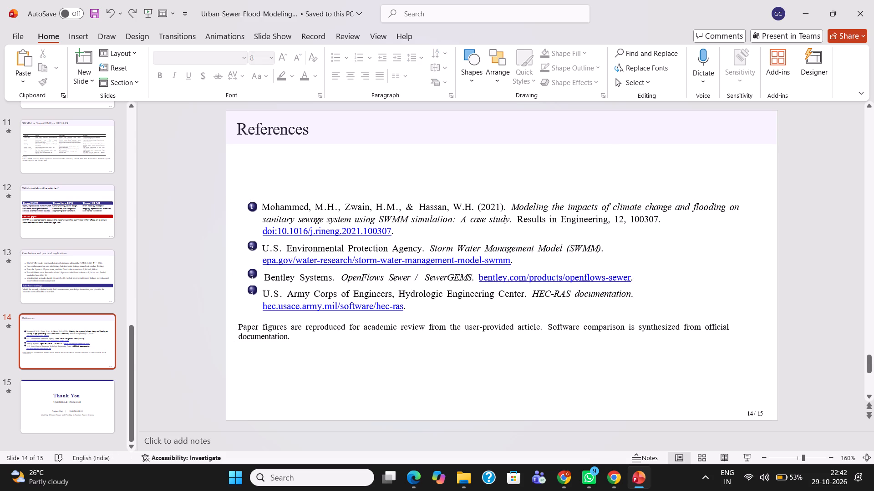
left_click_drag(265, 278, 524, 274)
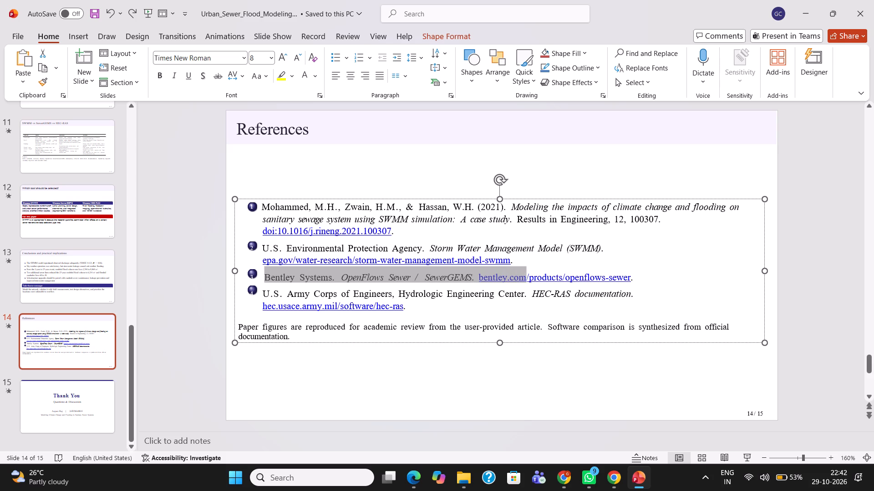
left_click_drag(524, 274, 627, 275)
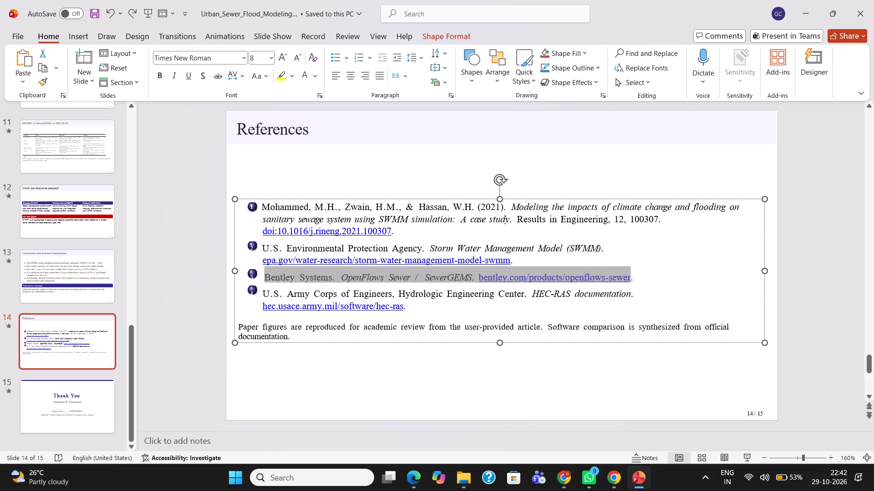
left_click_drag(627, 275, 635, 280)
key("ctrl+x")
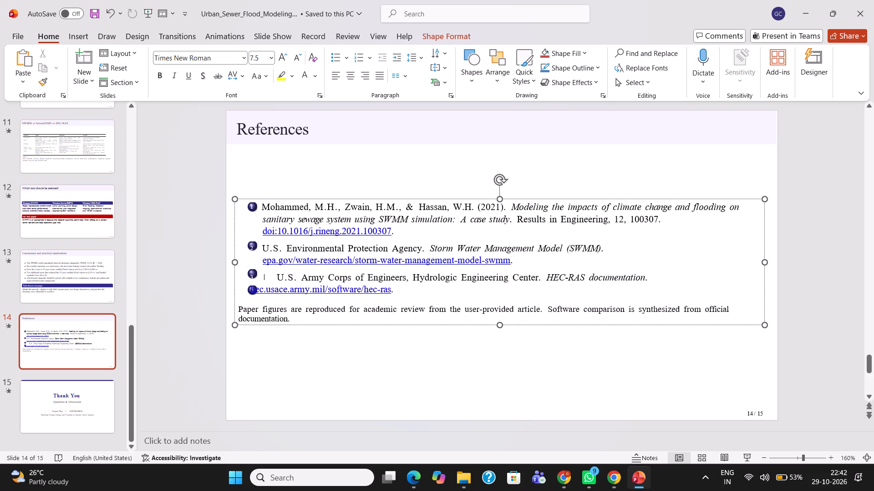
key("BackSpace")
key("Delete")
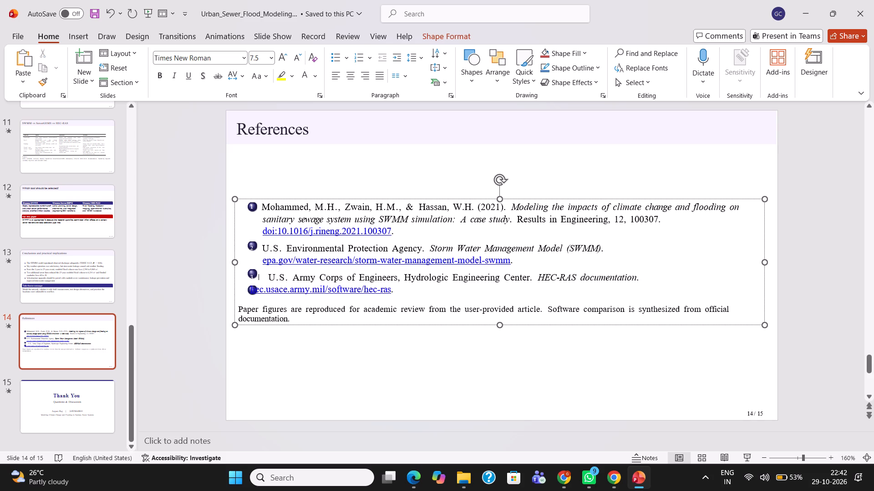
key("Delete")
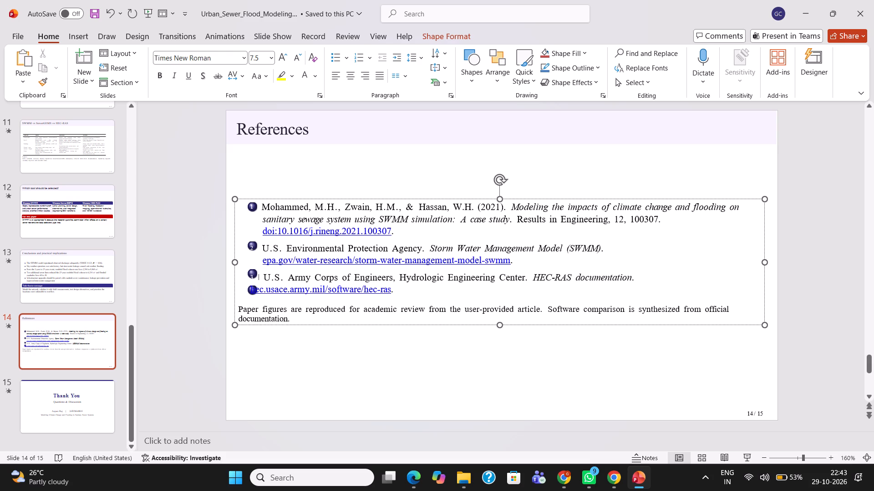
Paste the Bentley Systems reference as the first entry, remove the surplus blank lines below it and indent the 2021 journal article entry.
left_click(262, 204)
key("Return")
key("Return")
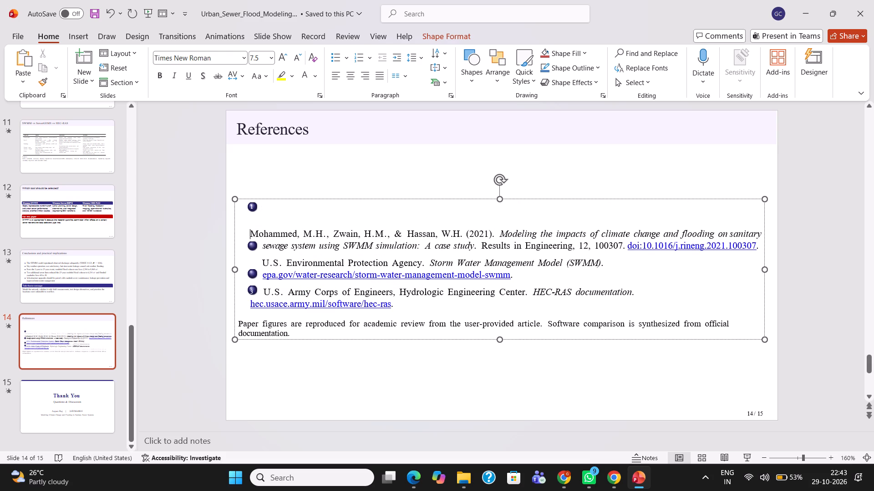
key("Return")
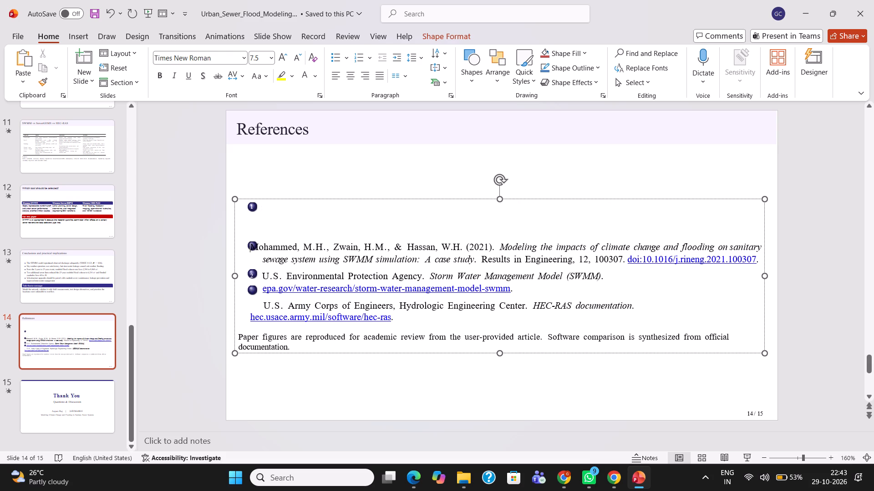
left_click(274, 206)
key("ctrl+v")
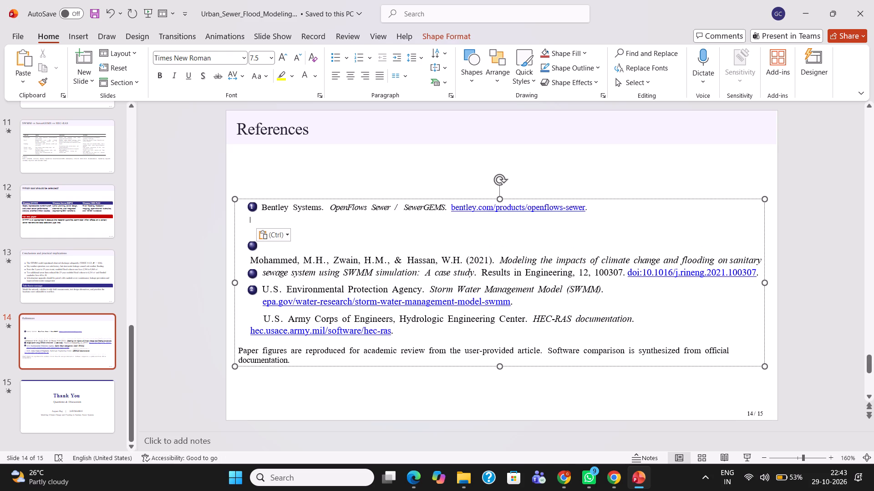
key("Delete")
key("Delete")
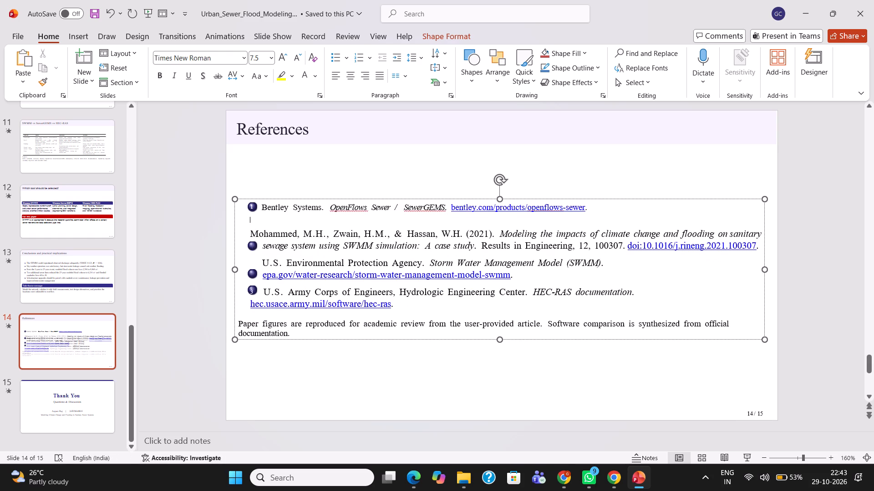
key("Delete")
key("Tab")
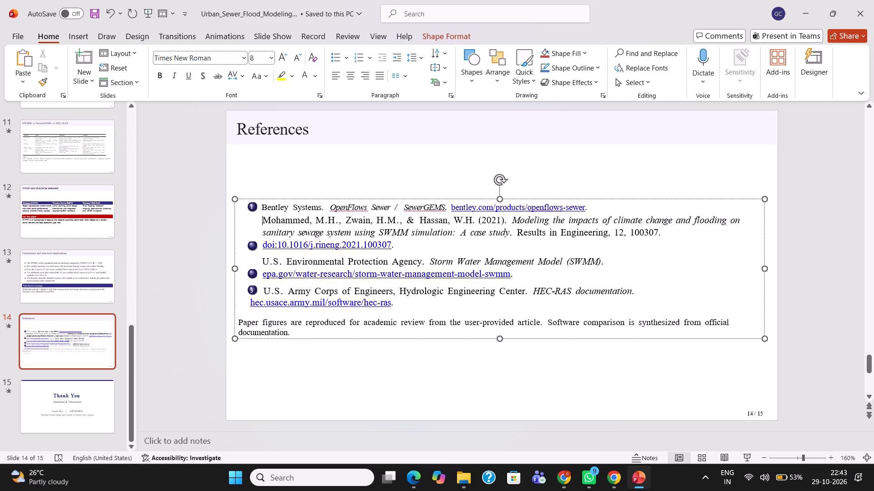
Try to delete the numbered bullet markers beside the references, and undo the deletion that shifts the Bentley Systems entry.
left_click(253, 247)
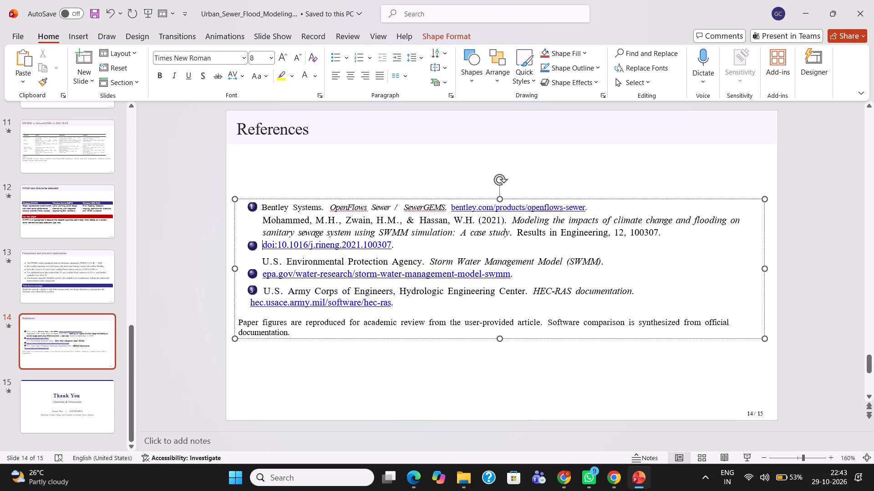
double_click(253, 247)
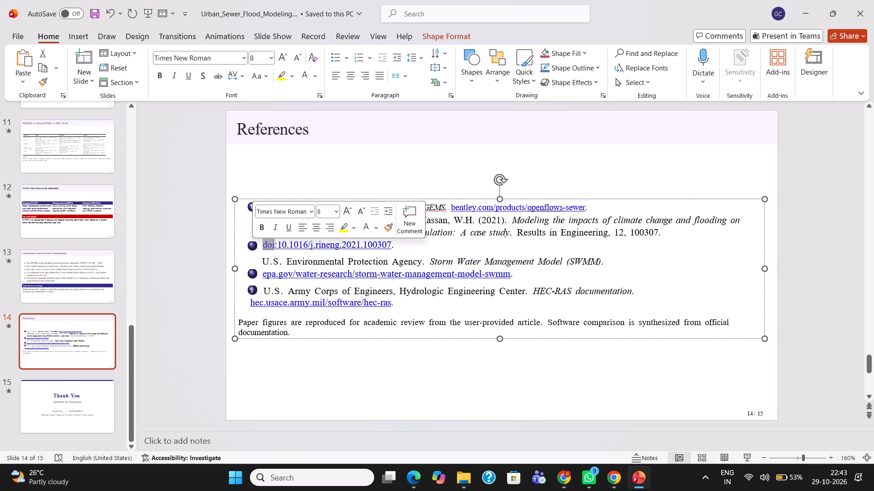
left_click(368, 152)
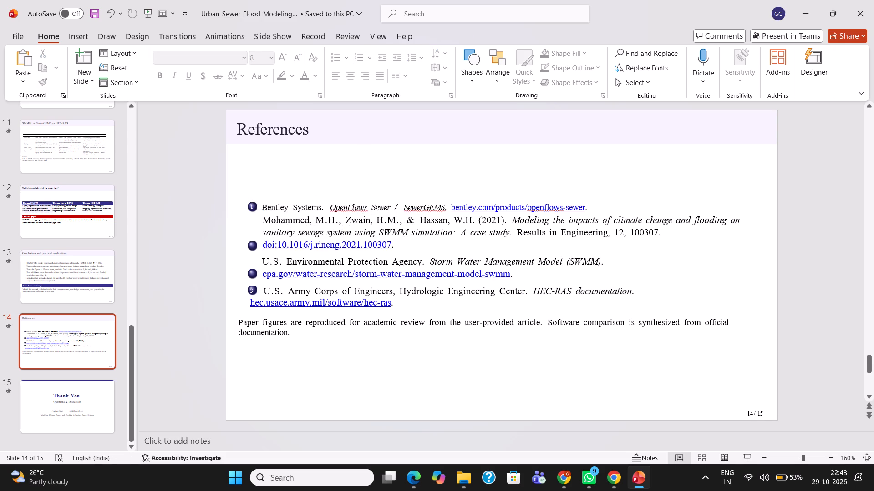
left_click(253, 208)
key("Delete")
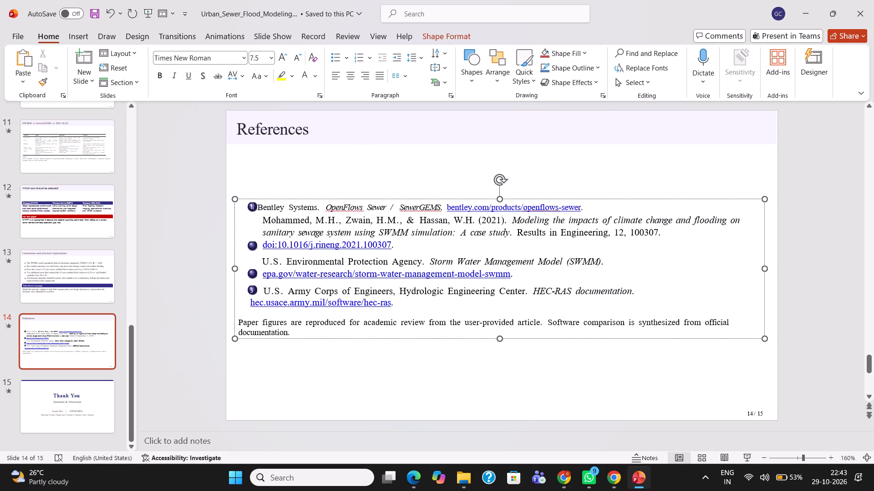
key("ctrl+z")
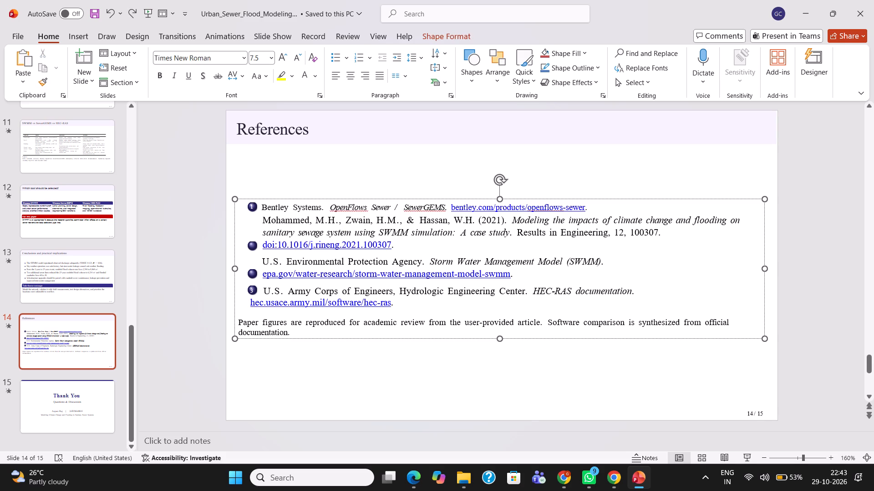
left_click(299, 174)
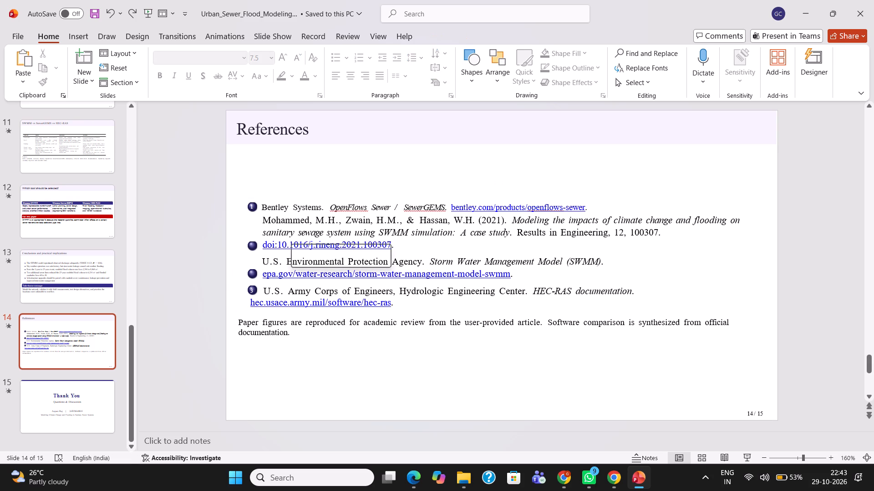
Undo the reference reordering back to before the Bentley Systems entry was cut from its place as the third reference.
key("ctrl+z")
key("ctrl+z")
key("ctrl+z")
key("ctrl+z")
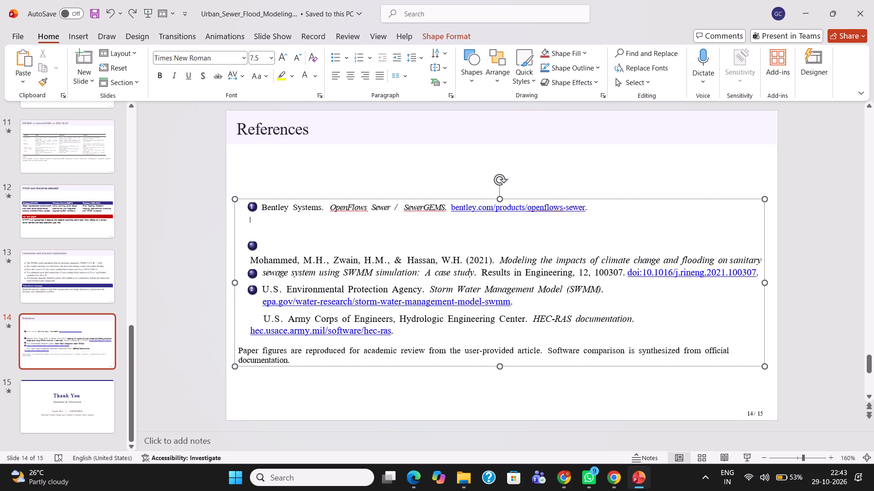
key("ctrl+z")
key("ctrl+z")
key("ctrl+z")
key("ctrl+z")
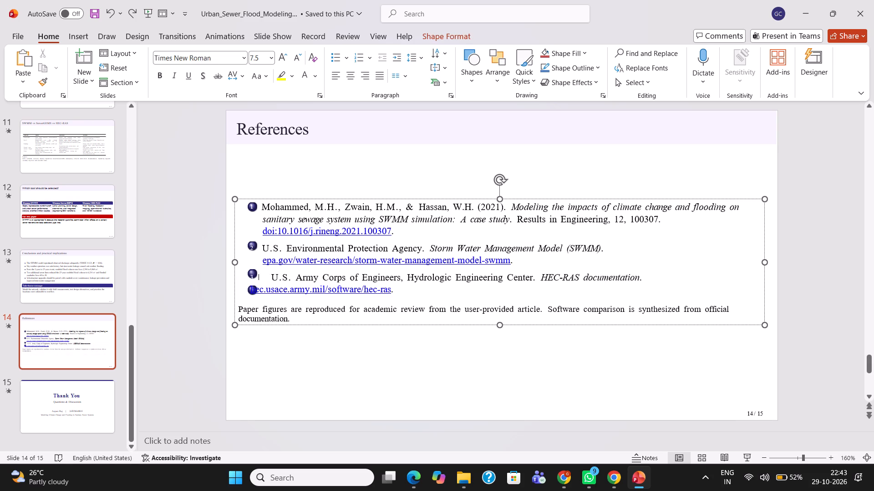
key("ctrl+z")
key("ctrl+z")
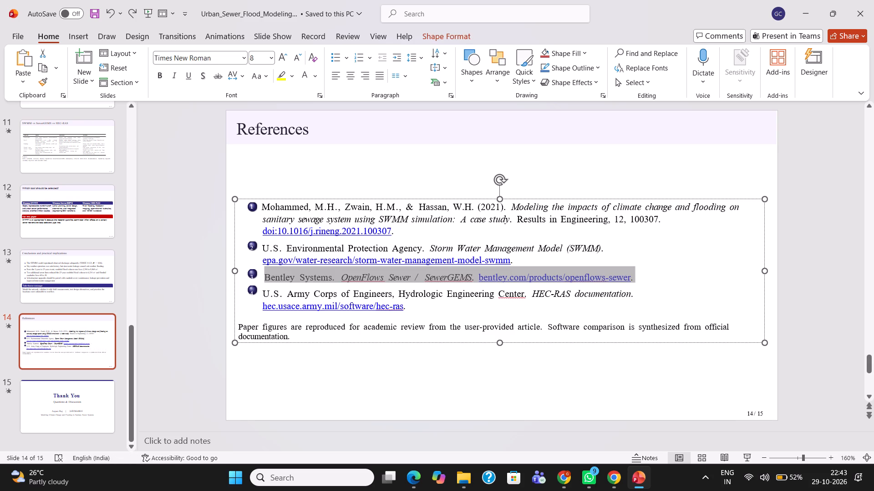
left_click(457, 390)
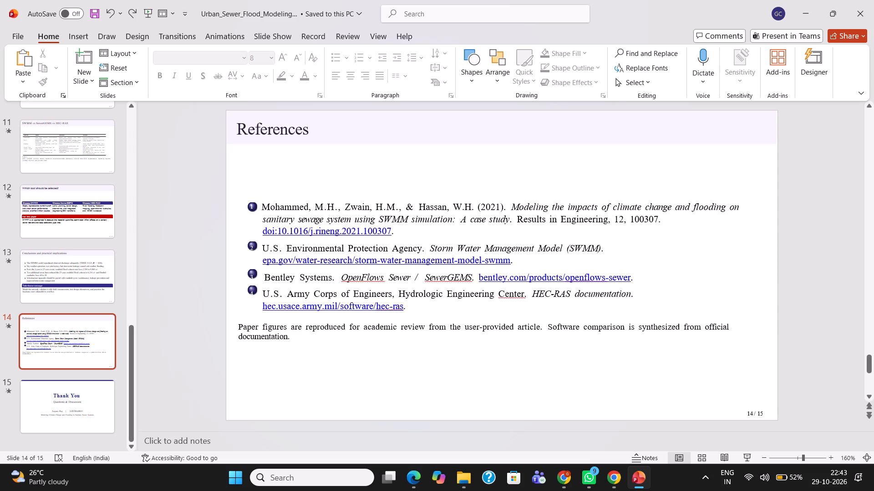
Review the slides from the Thank You slide back to the Table of Contents.
key("Down")
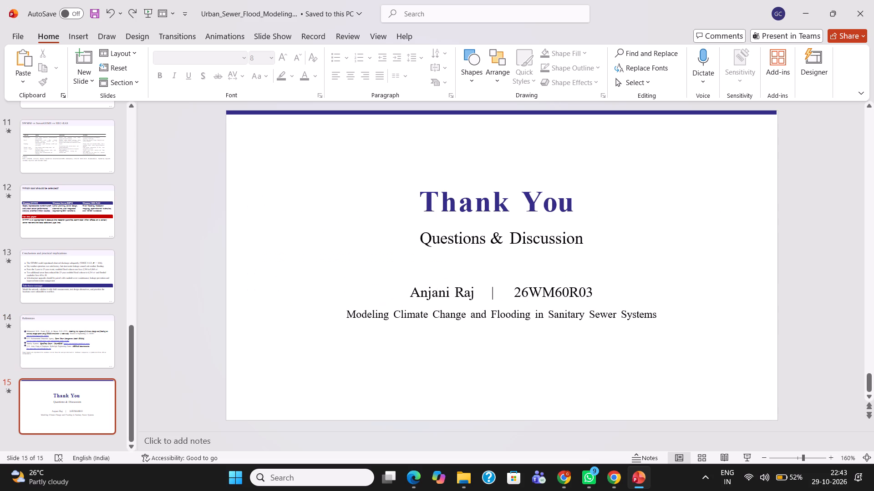
key("Up")
key("Up")
key("Up")
key("Up")
key("Up")
key("Up")
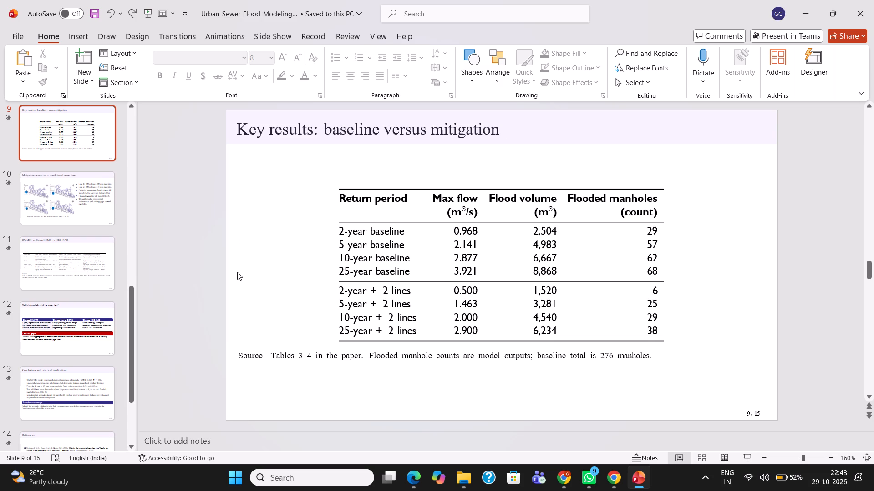
key("Up")
key("Up")
key("Up")
key("Up")
key("Up")
key("Up")
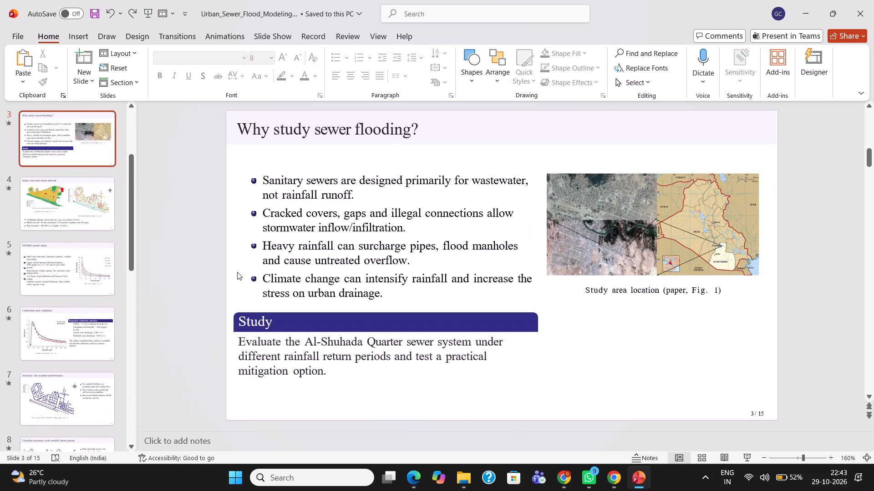
key("Up")
Save the presentation under its existing name.
key("ctrl+s")
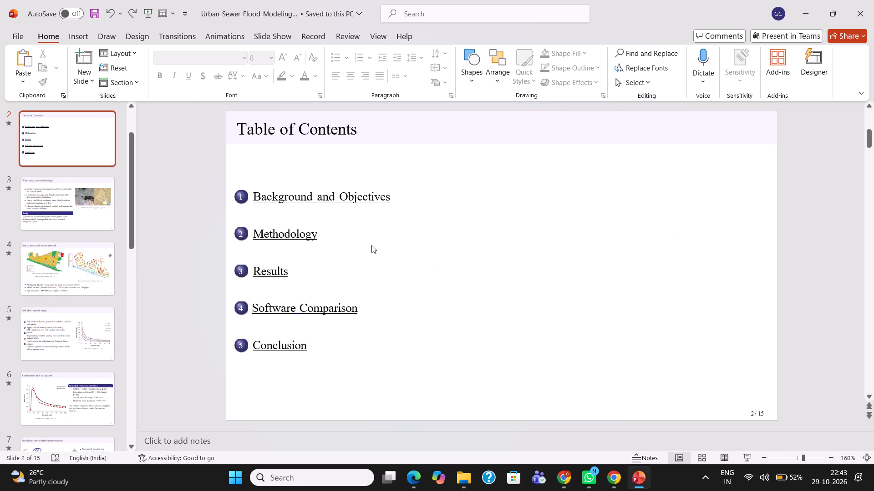
key("ctrl+s")
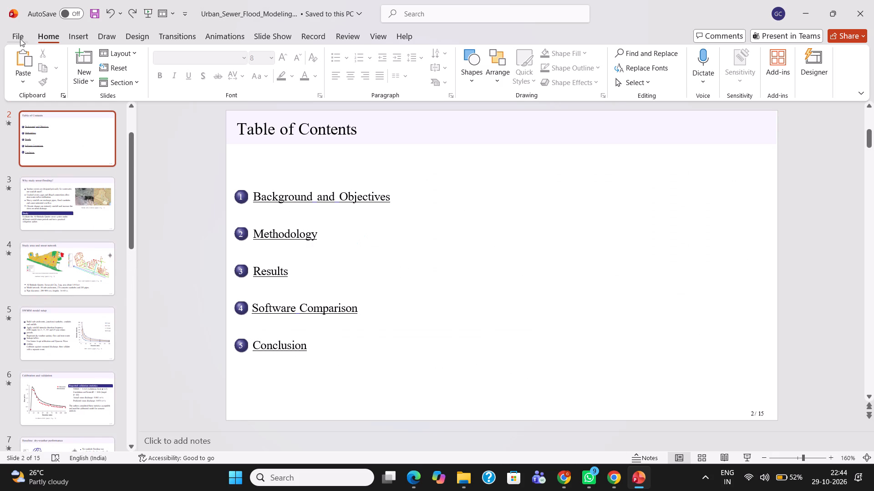
left_click(20, 39)
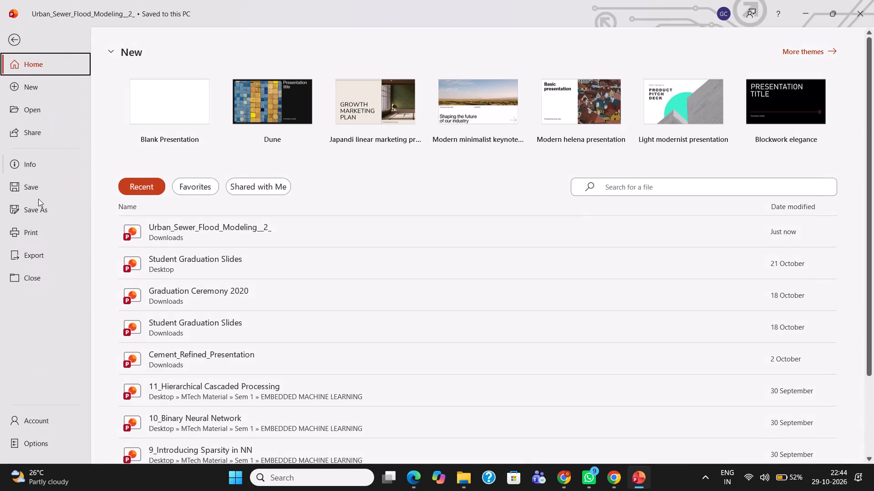
left_click(37, 207)
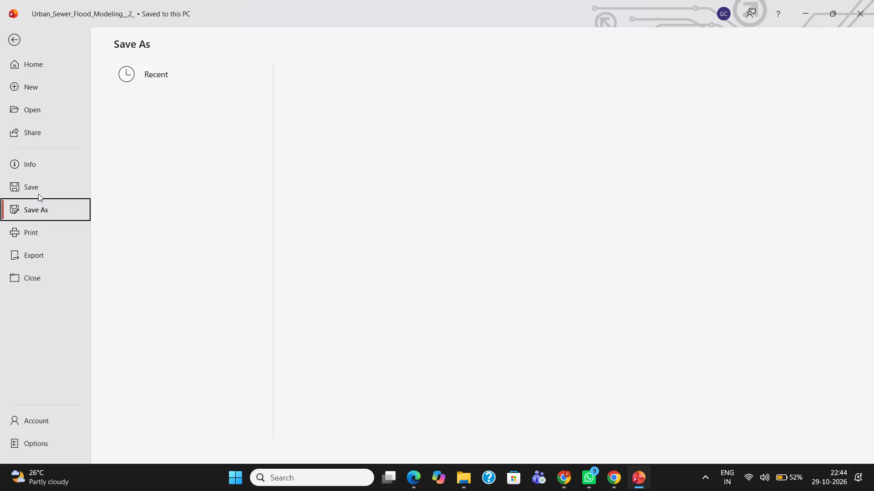
left_click(38, 193)
left_click(37, 180)
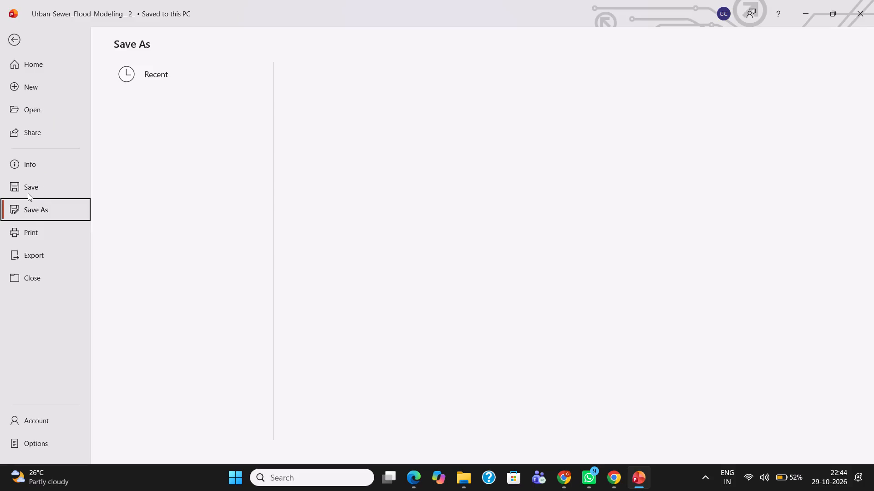
left_click(28, 193)
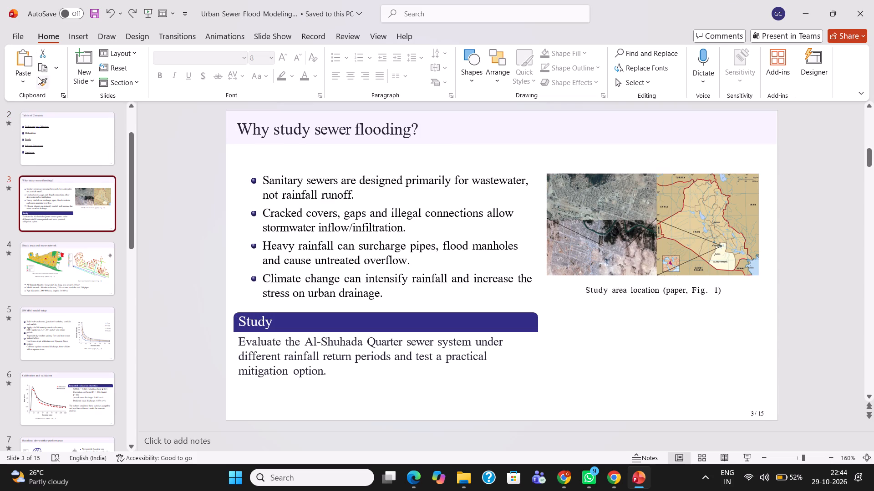
Close the presentation, the browser window with the logo search and the research article PDF.
left_click(873, 0)
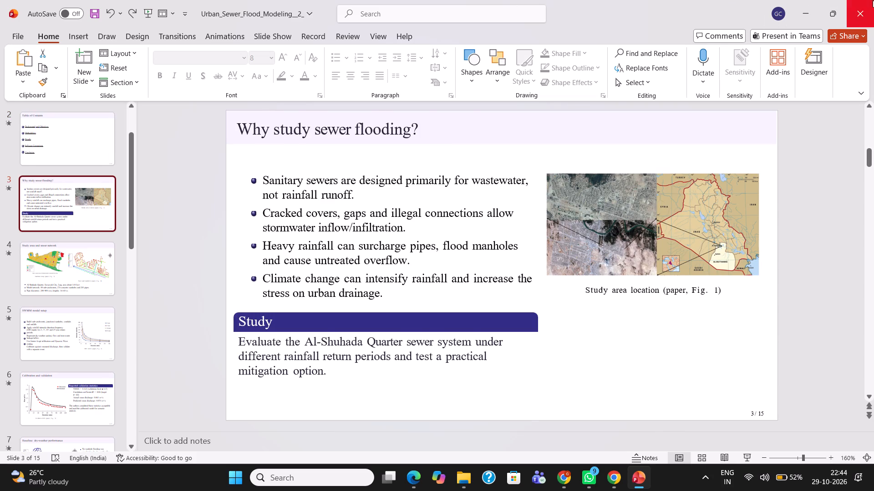
left_click(873, 0)
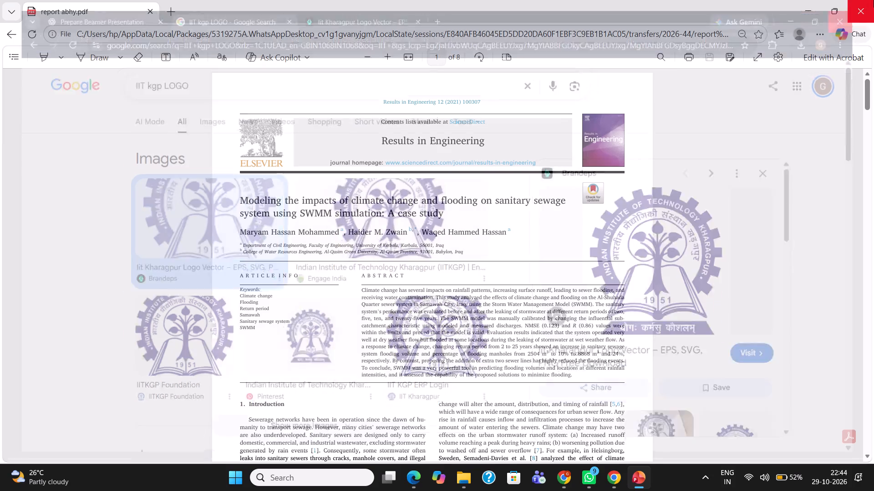
left_click(873, 6)
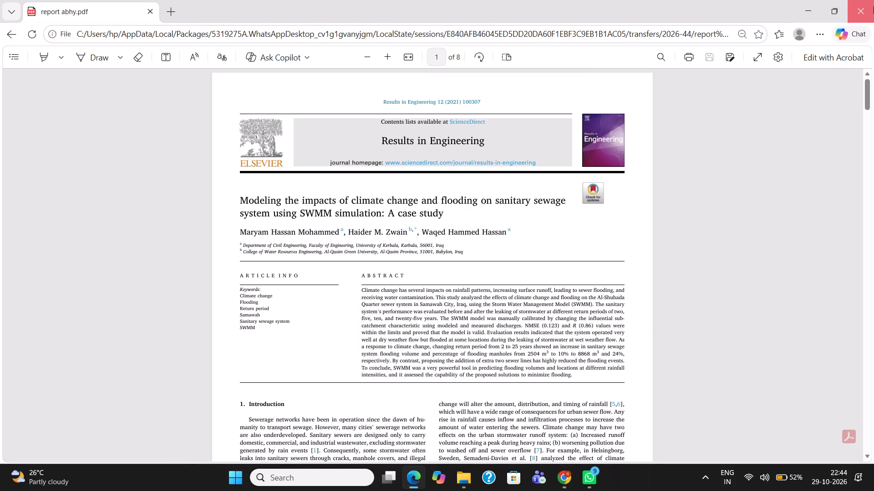
Open the Urban_Sewer_Flood_Modeling__2_ PDF from Downloads, examine its closing slides including the references, and close it.
double_click(300, 175)
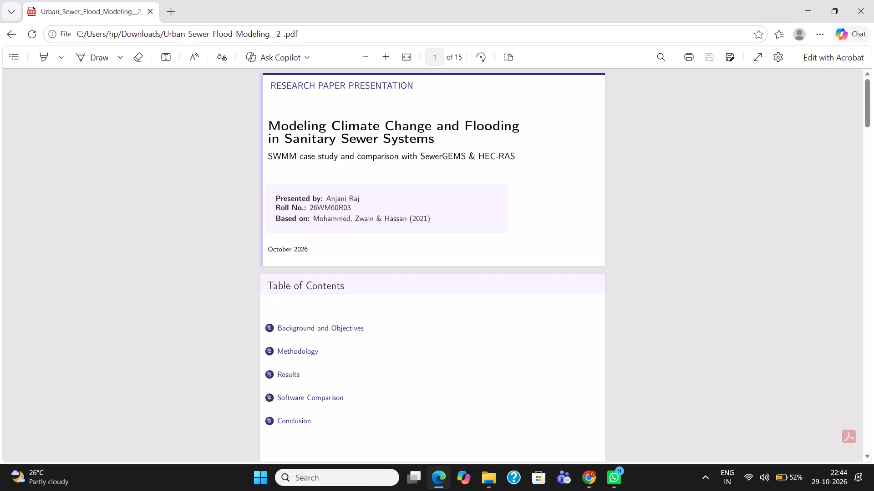
scroll(340, 221, "down", 18)
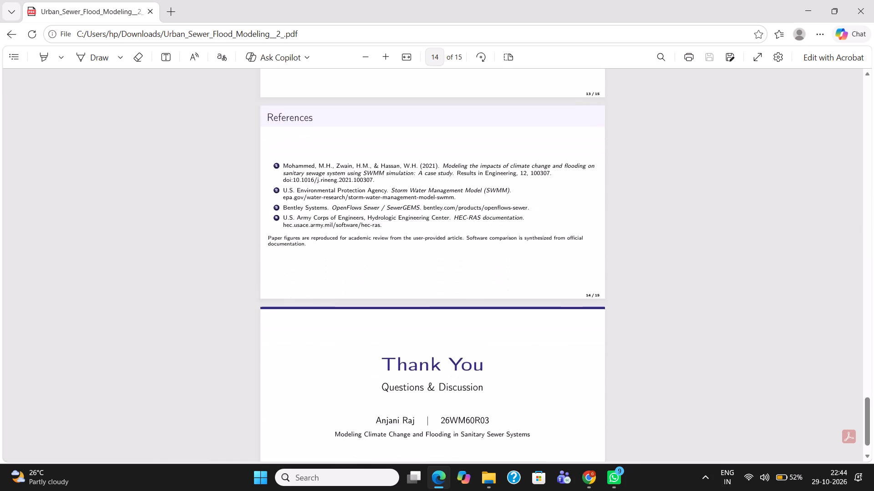
scroll(340, 221, "up", 1)
scroll(340, 221, "down", 3)
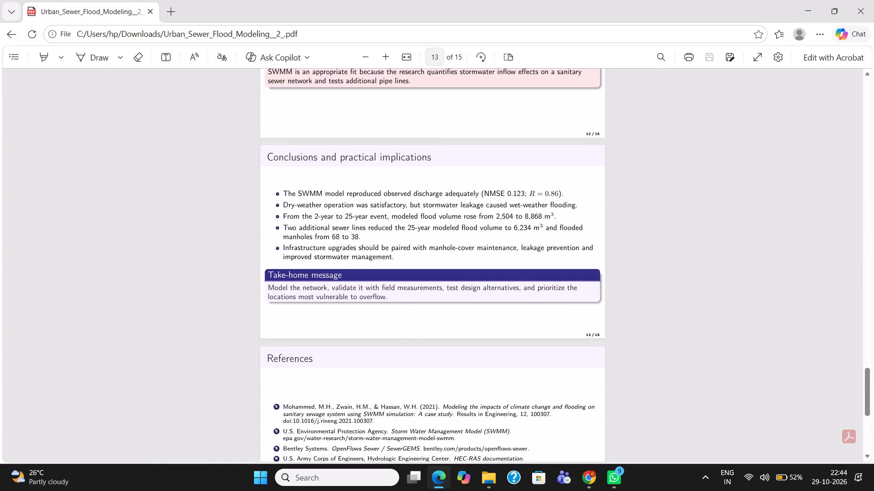
scroll(340, 221, "down", 3)
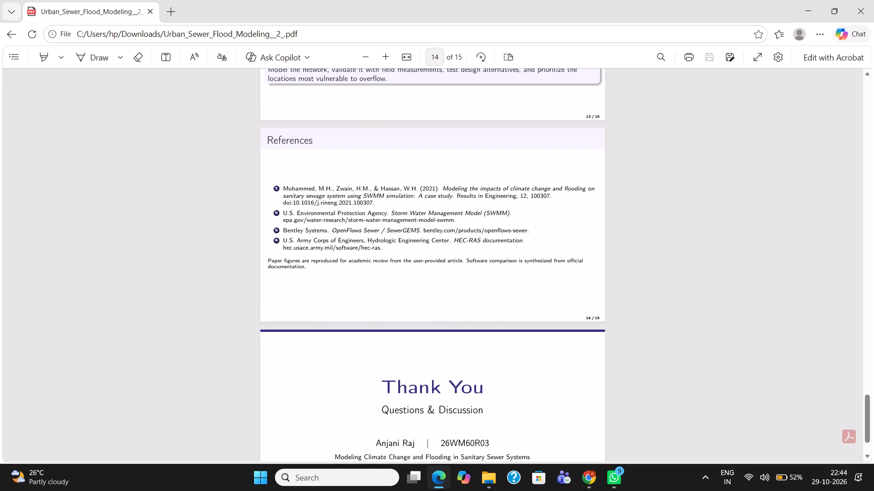
scroll(340, 221, "up", 18)
left_click(855, 0)
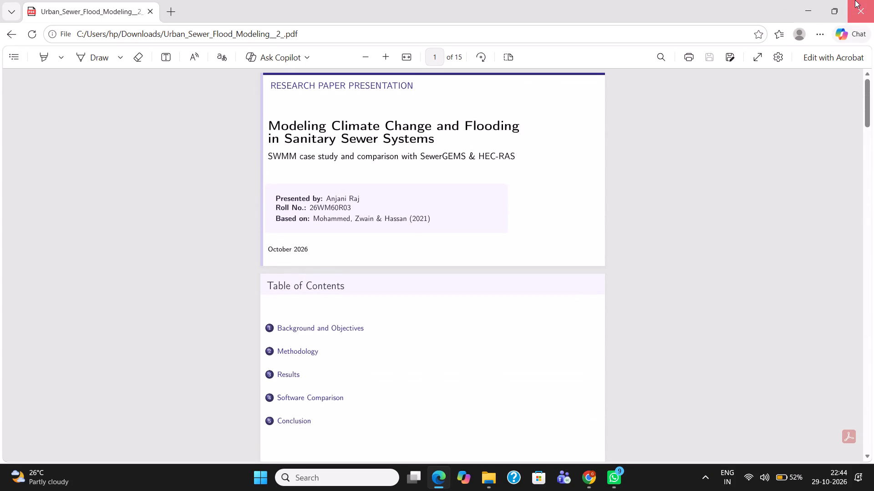
Reopen the Urban_Sewer_Flood_Modeling__2_ PowerPoint file from Downloads to check the saved version, and close it.
double_click(169, 183)
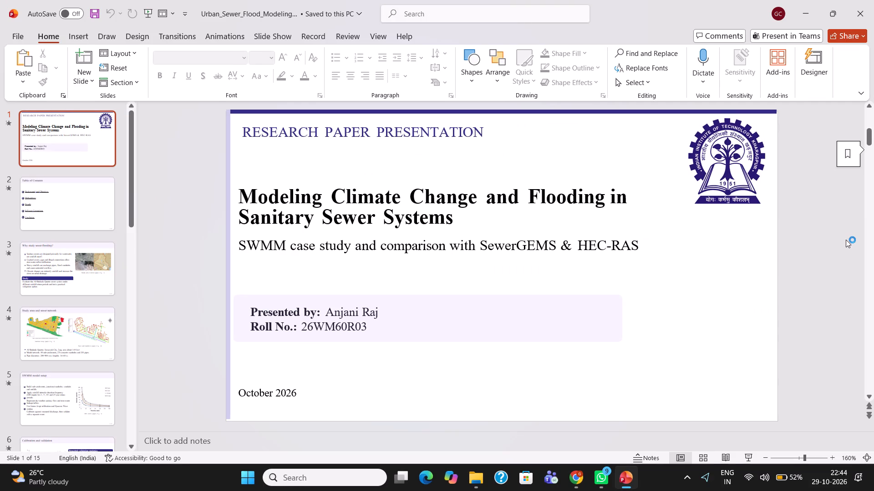
scroll(846, 240, "down", 7)
scroll(846, 240, "down", 15)
left_click(873, 0)
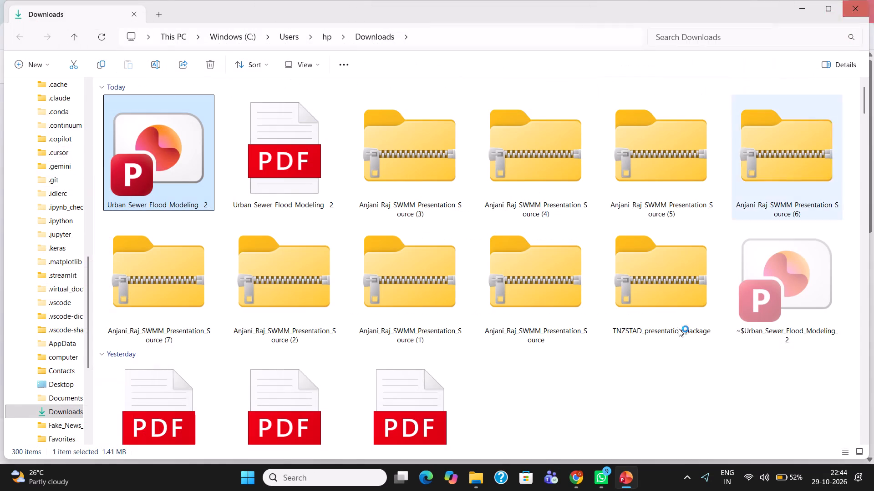
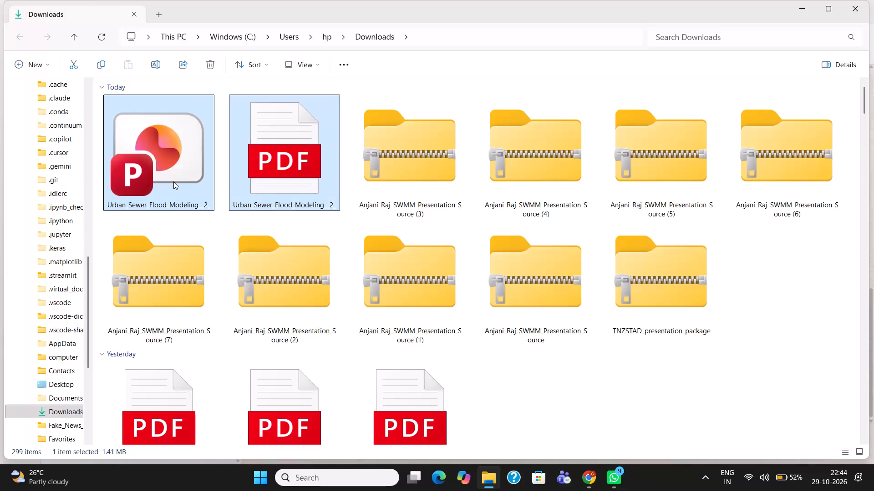
Select the Urban_Sewer_Flood_Modeling__2_ PowerPoint and PDF files together in Downloads and pick them up for transfer.
left_click(283, 172)
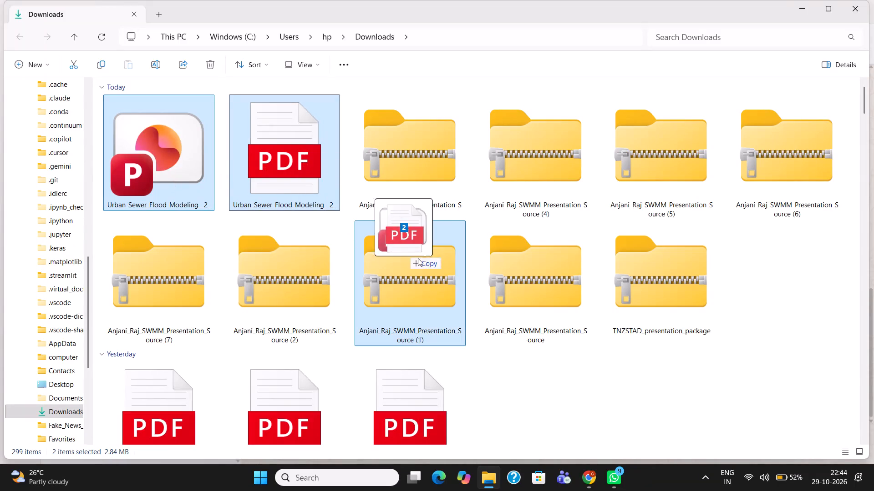